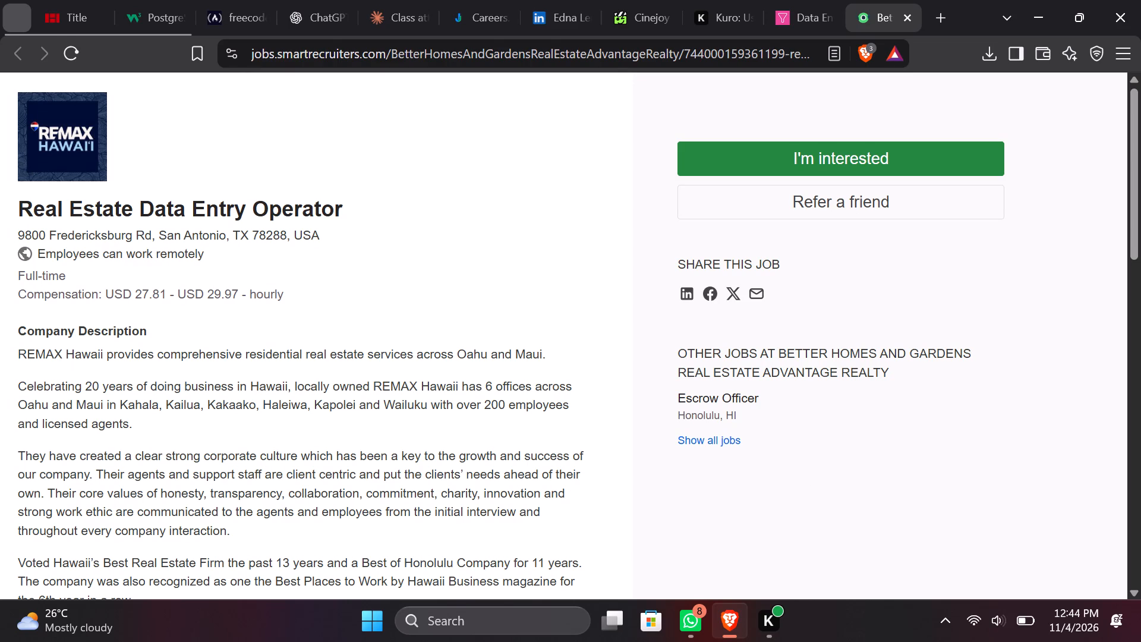
Read through the Real Estate Data Entry Operator posting, including its description, responsibilities, qualifications and additional information.
scroll(484, 414, down, 1)
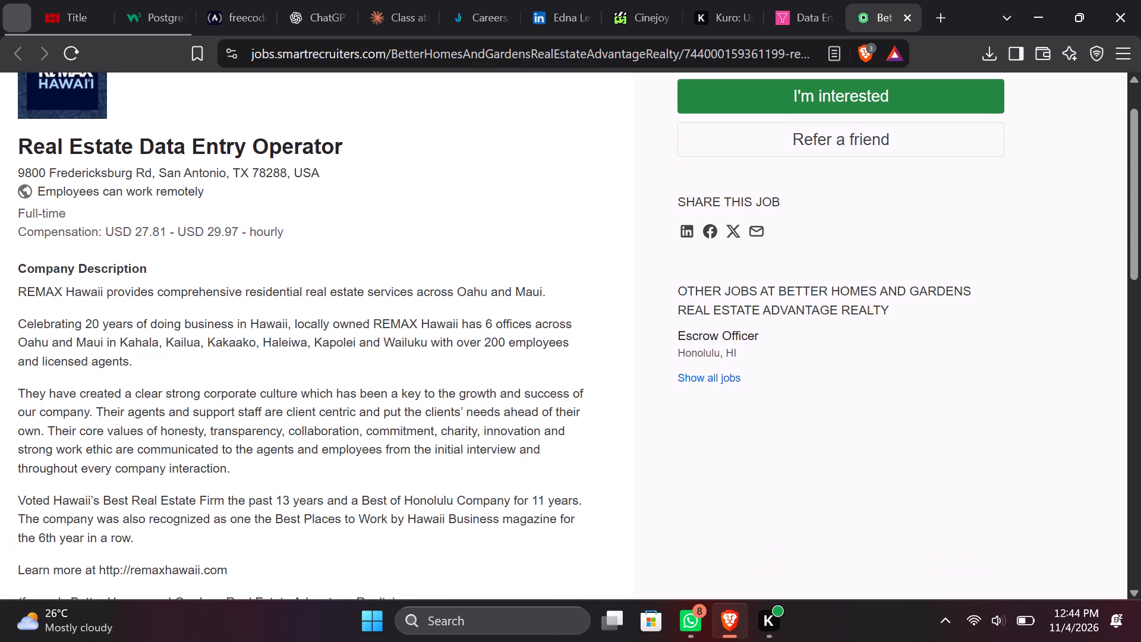
scroll(484, 414, down, 2)
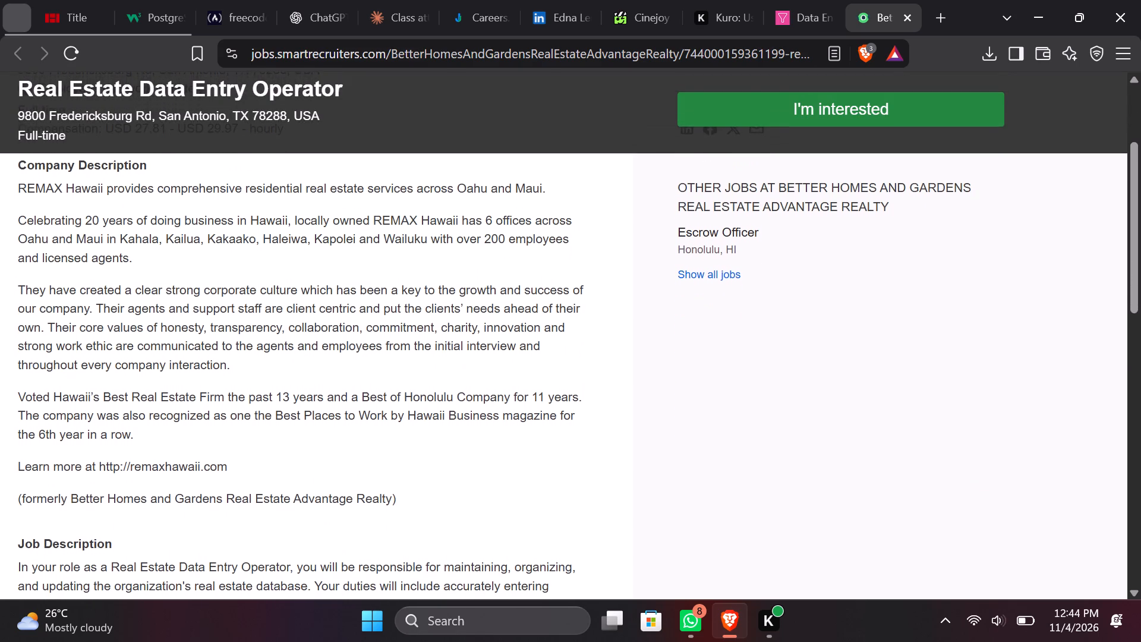
scroll(484, 414, down, 1)
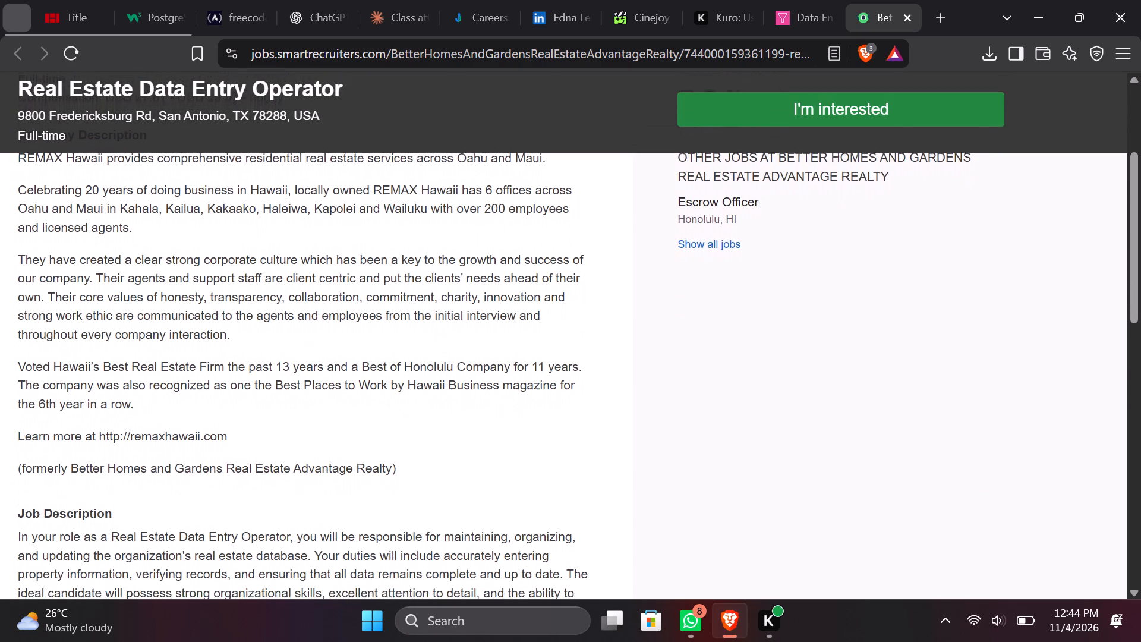
scroll(484, 414, down, 4)
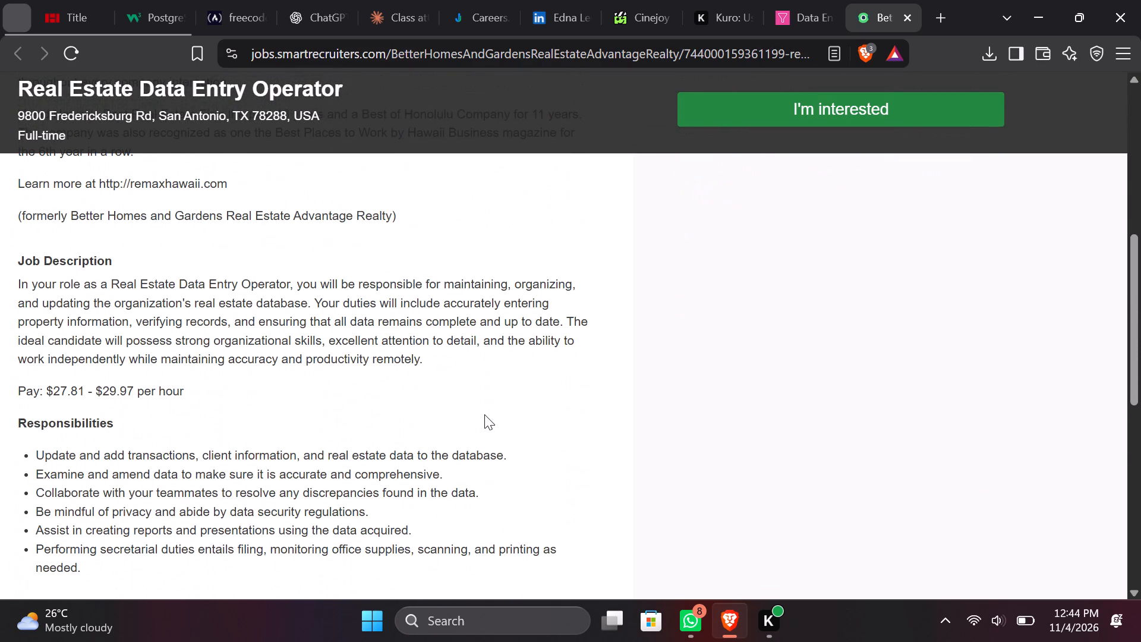
scroll(484, 414, down, 1)
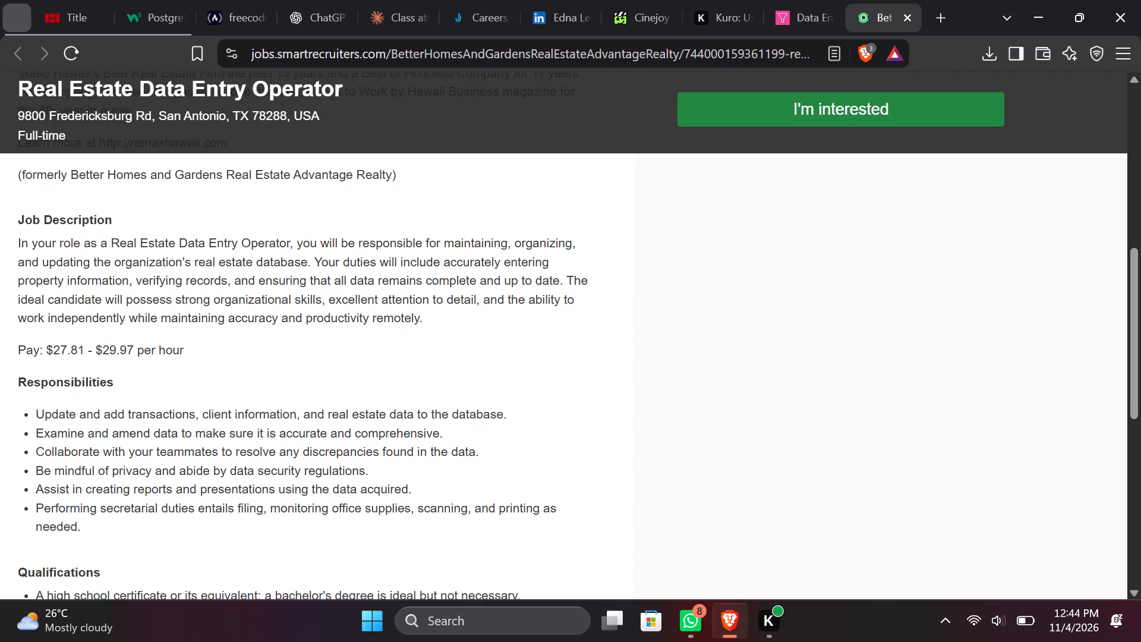
scroll(484, 414, down, 3)
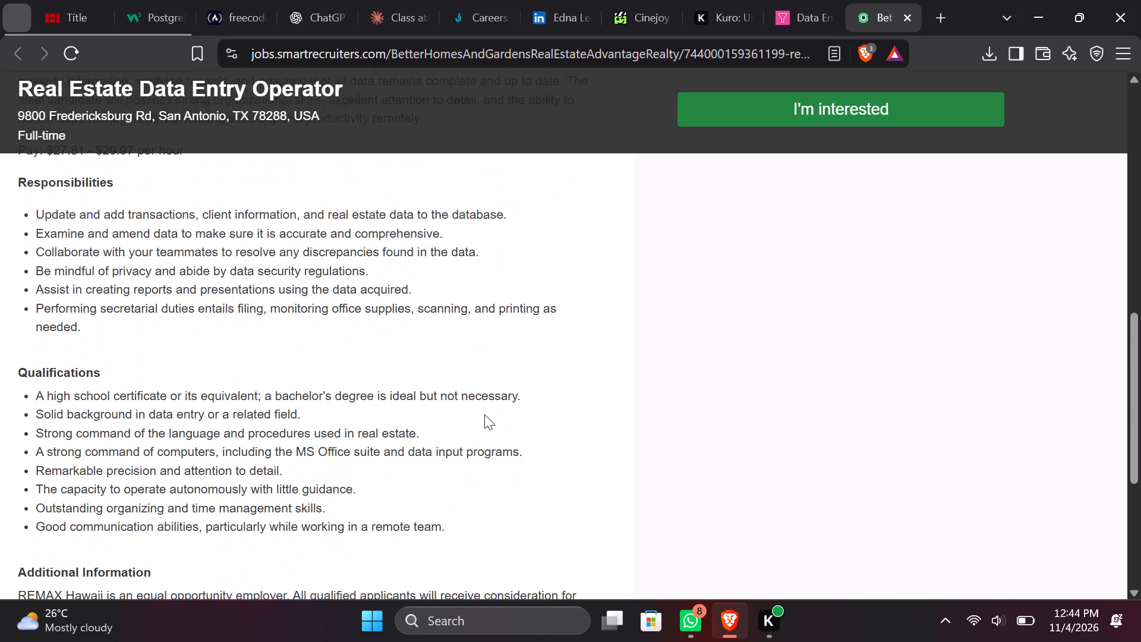
scroll(484, 414, down, 1)
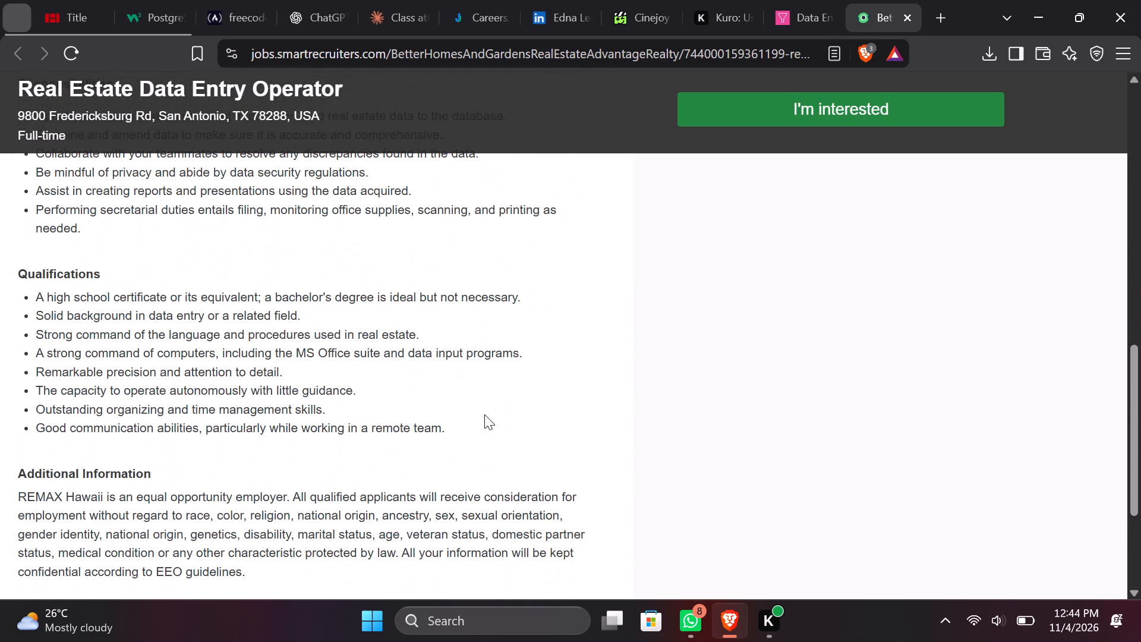
scroll(484, 414, down, 3)
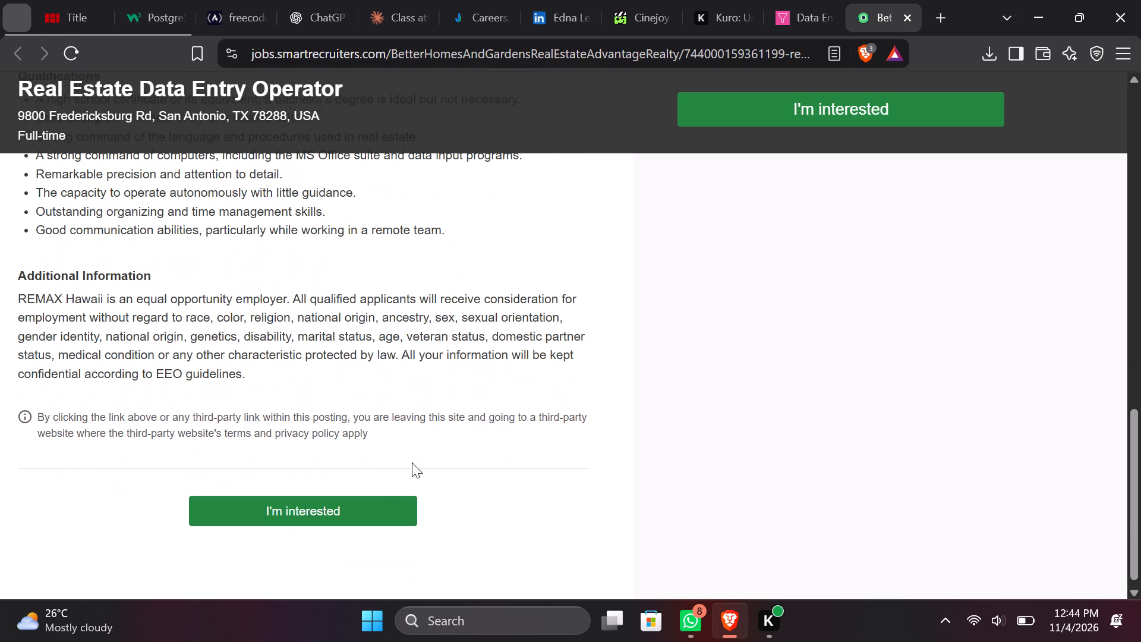
Open the application form for the Real Estate Data Entry Operator job and return to the posting.
click(362, 489)
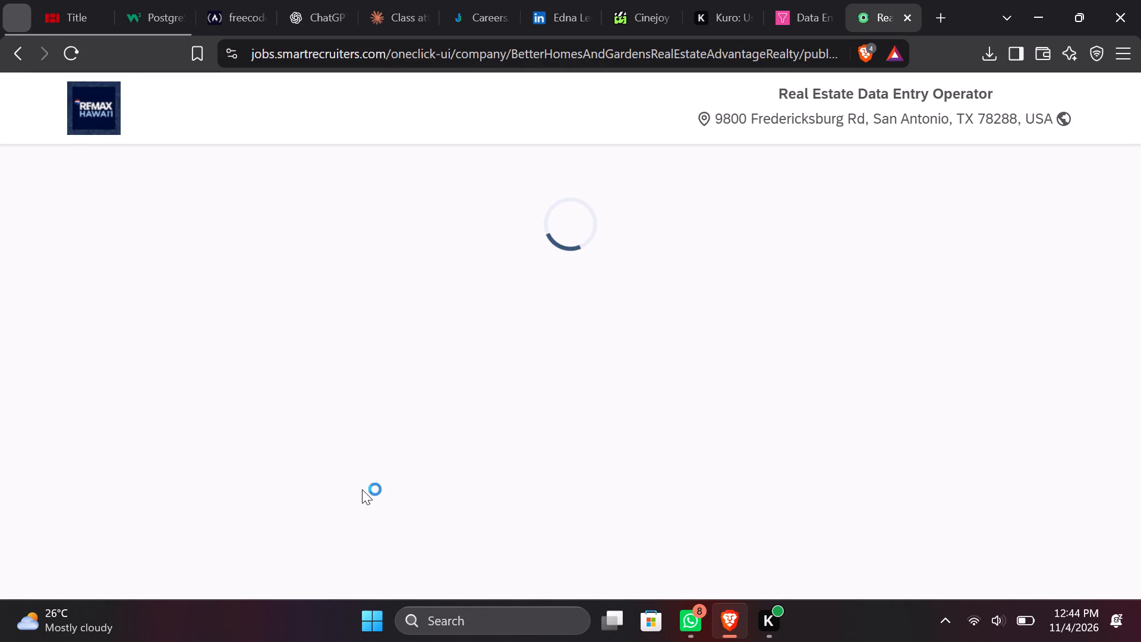
click(16, 50)
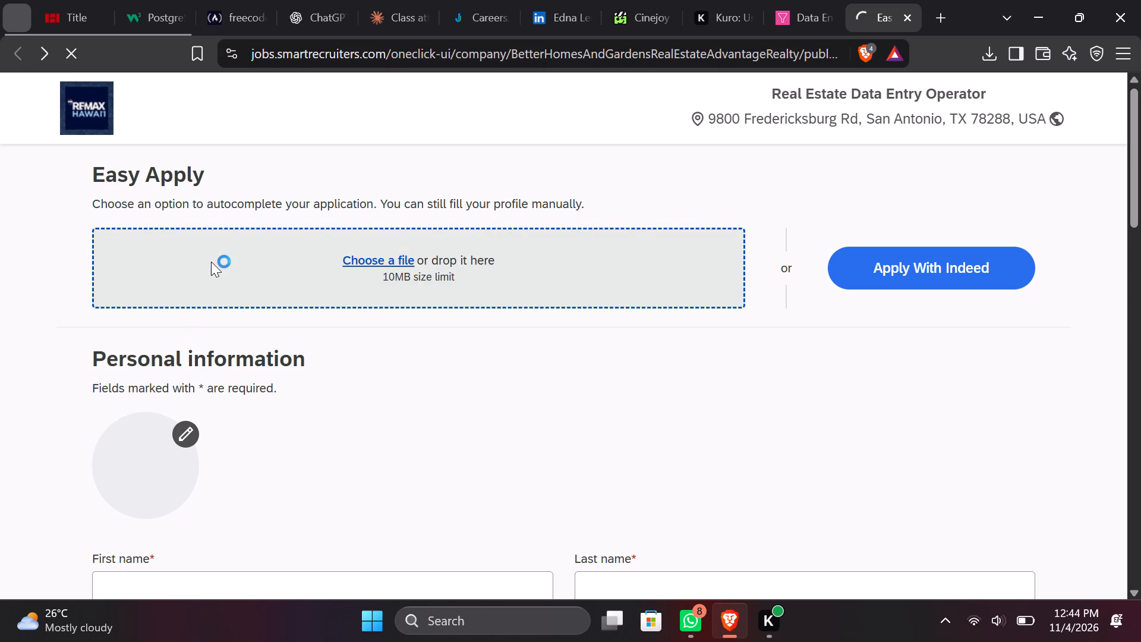
scroll(211, 262, up, 3)
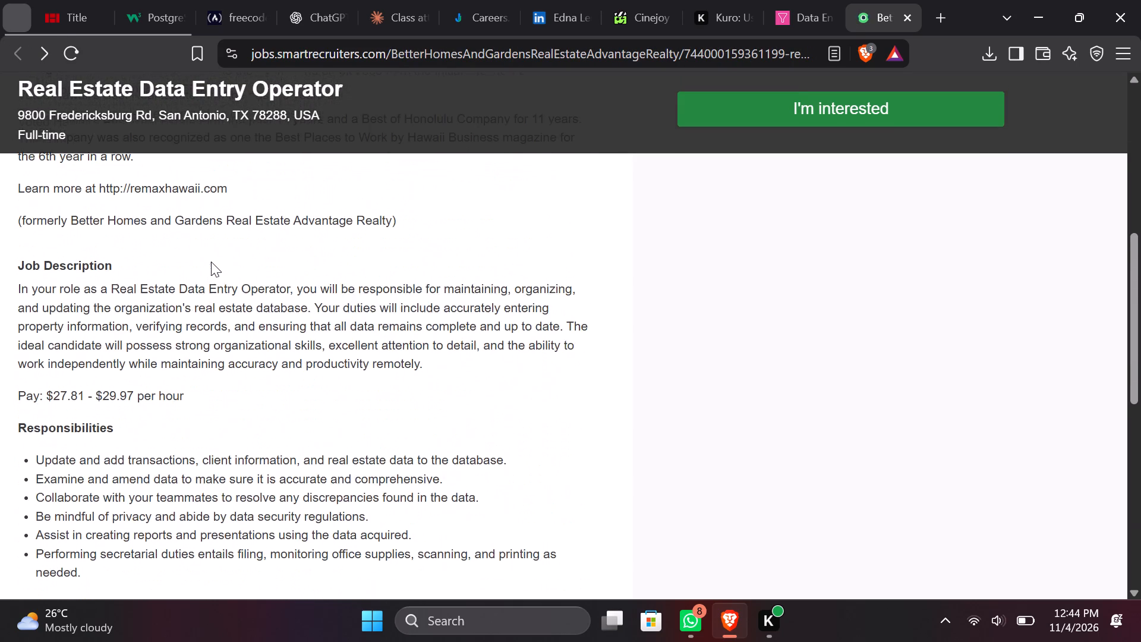
scroll(211, 262, up, 5)
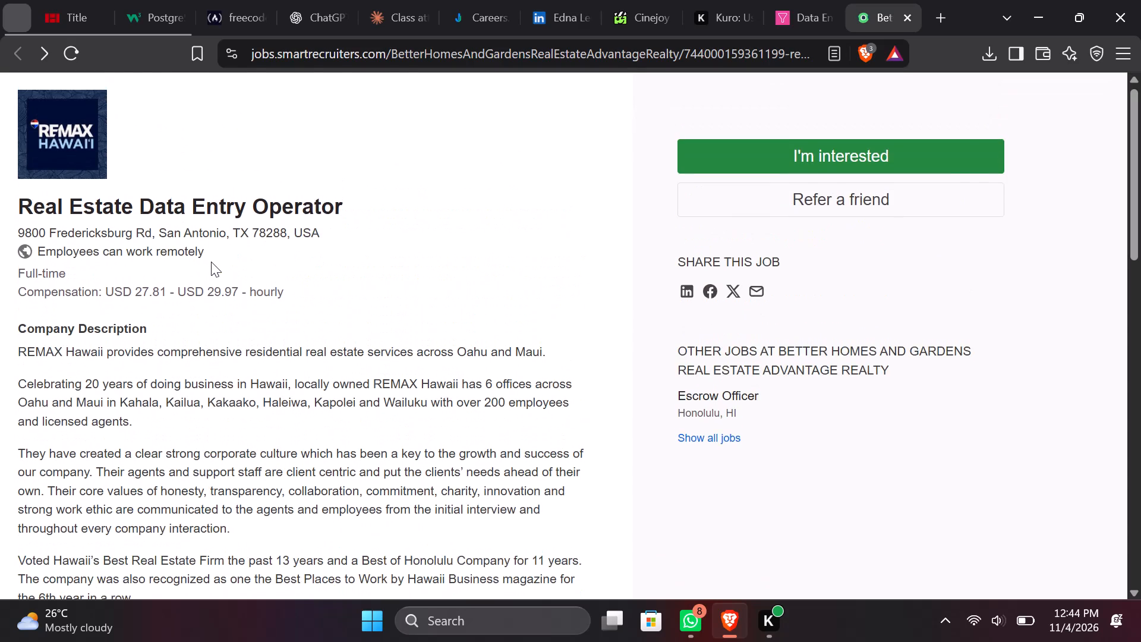
scroll(211, 262, down, 2)
scroll(211, 262, up, 2)
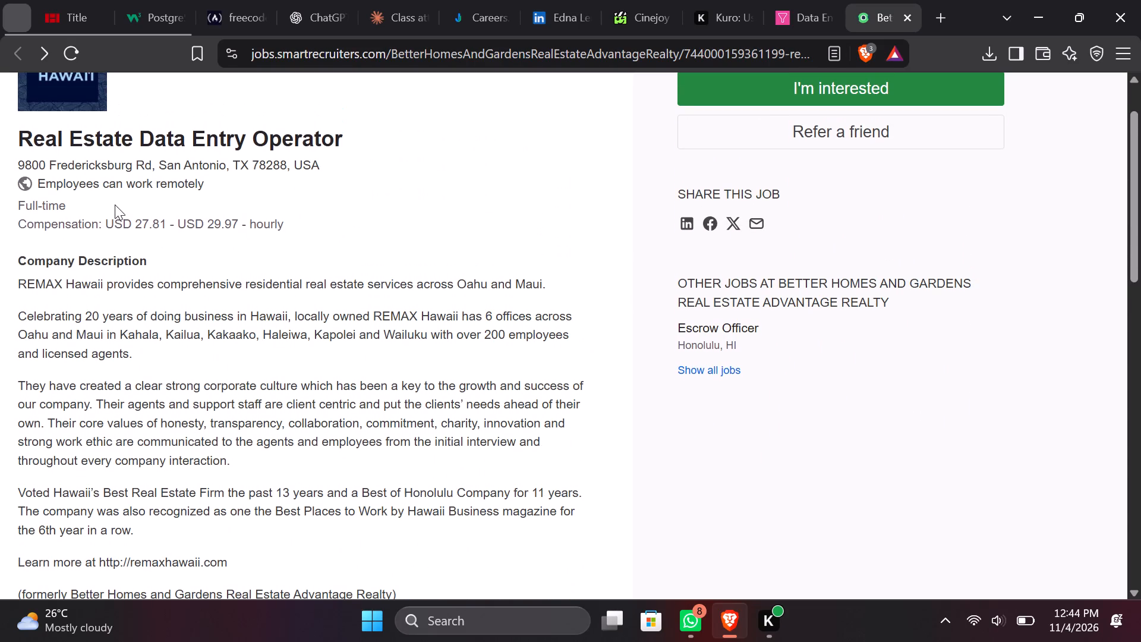
scroll(115, 204, down, 4)
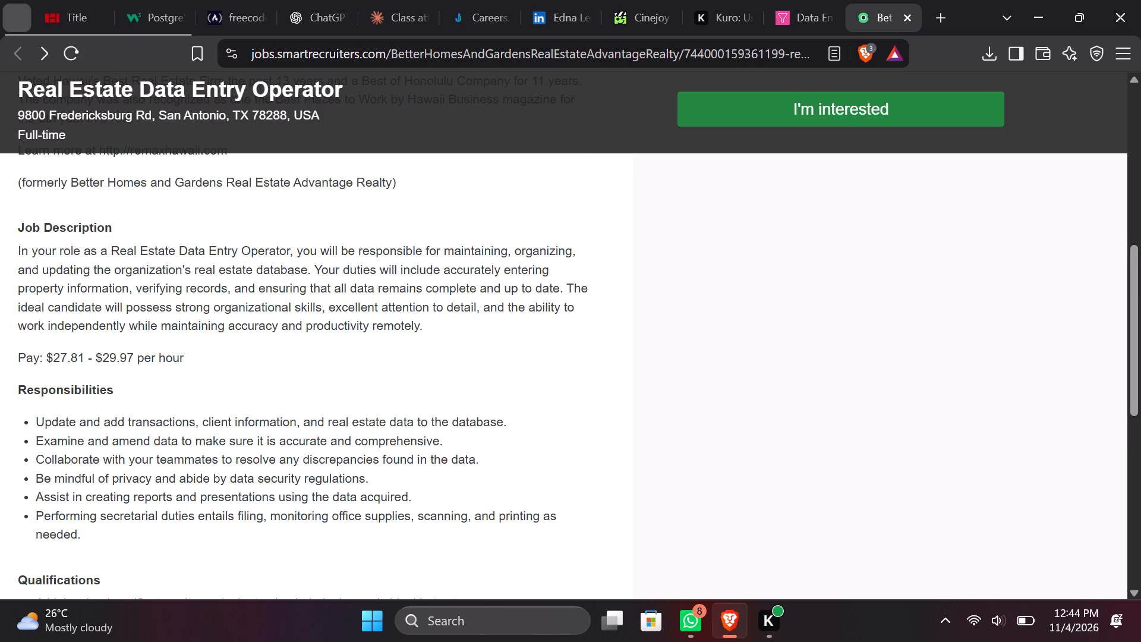
scroll(175, 424, down, 3)
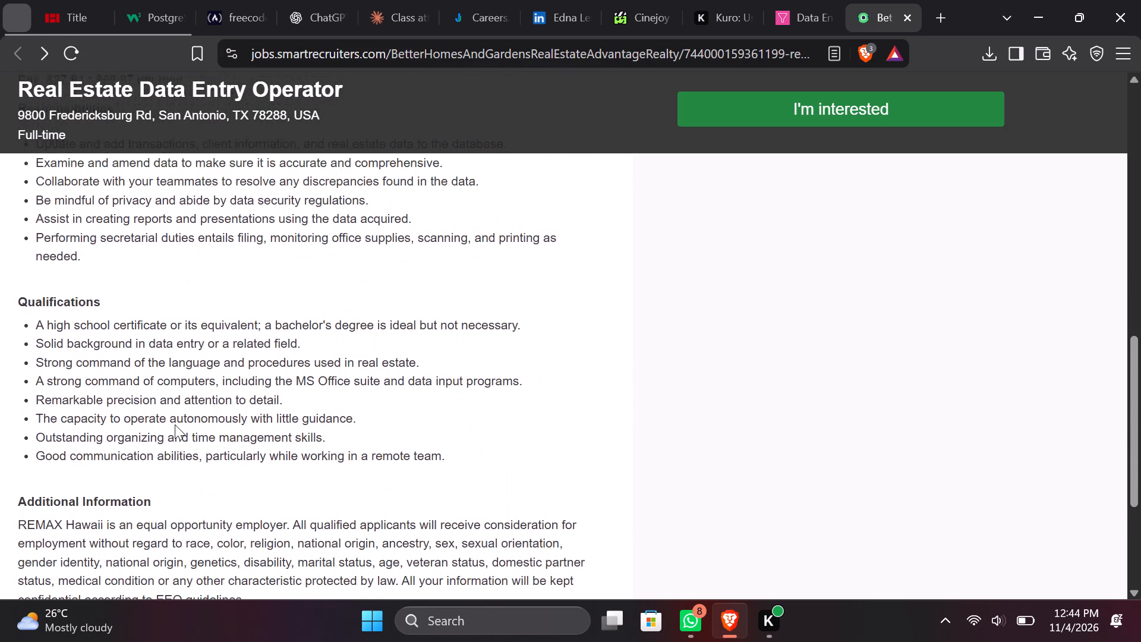
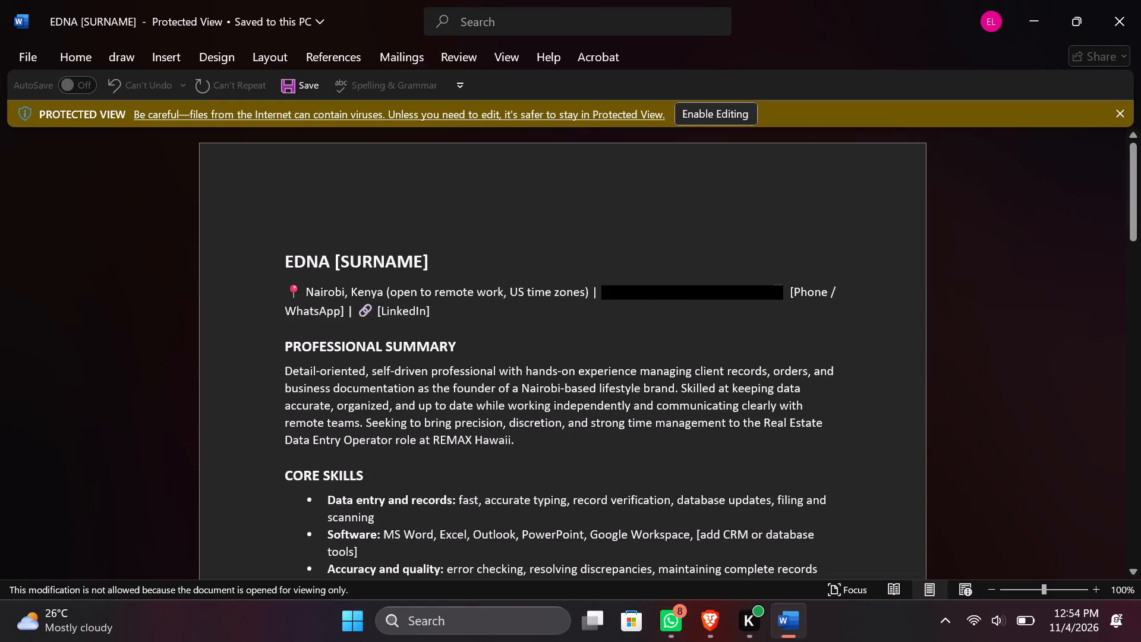
click(710, 121)
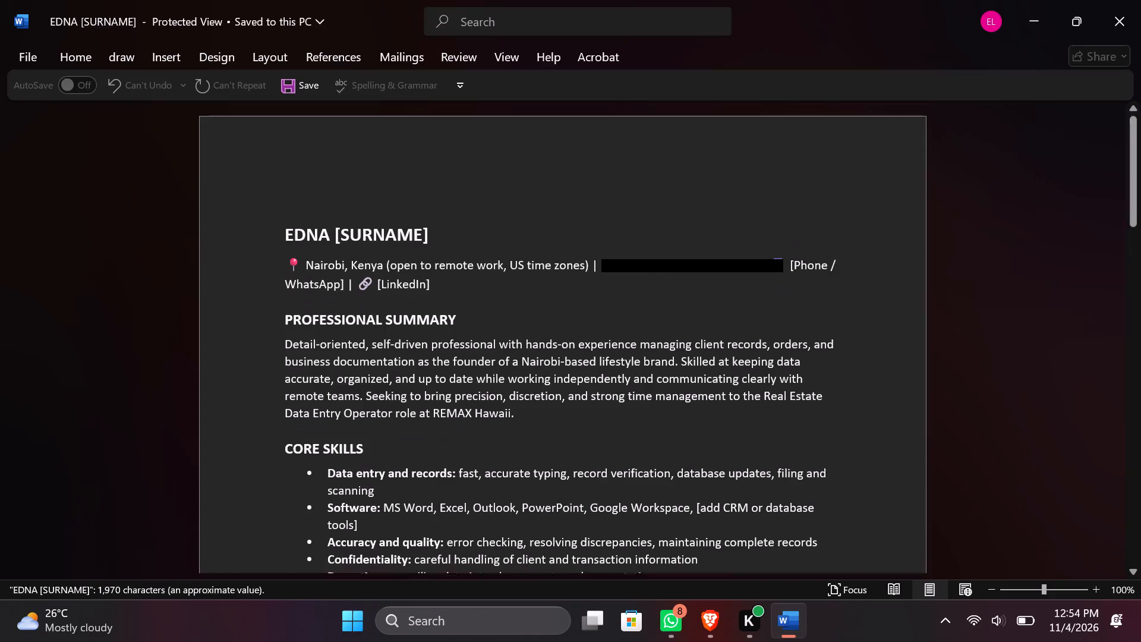
Replace the [SURNAME] placeholder in the CV's name heading with the applicant's surname in capitals.
click(438, 252)
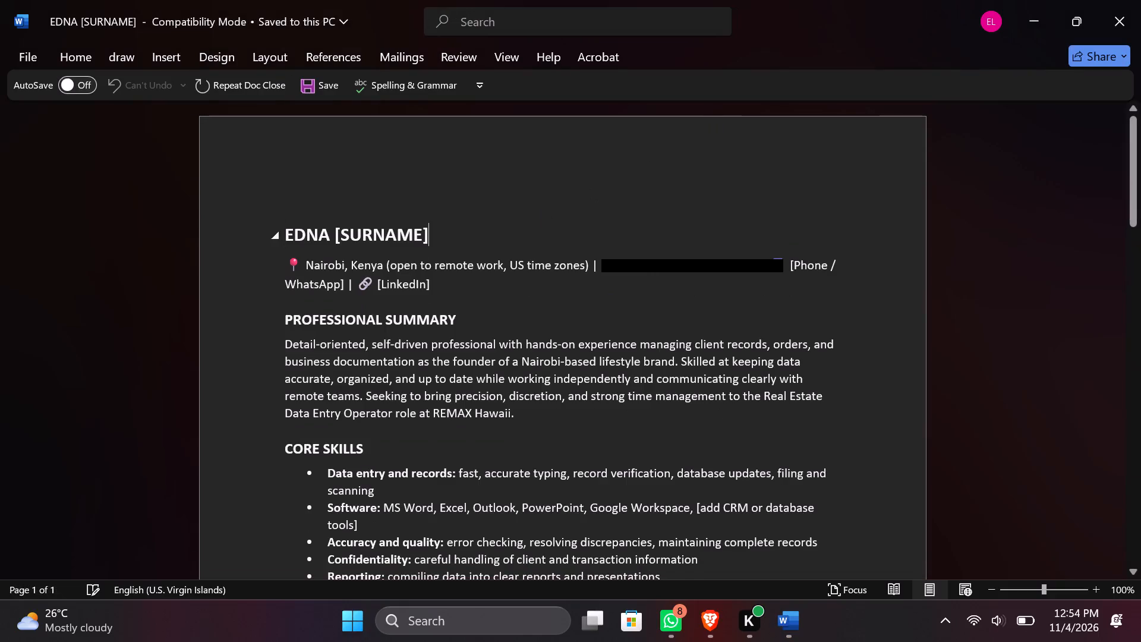
key(BackSpace)
key(BackSpace)
key(BackSpace)
key(BackSpace)
key(BackSpace)
key(BackSpace)
key(BackSpace)
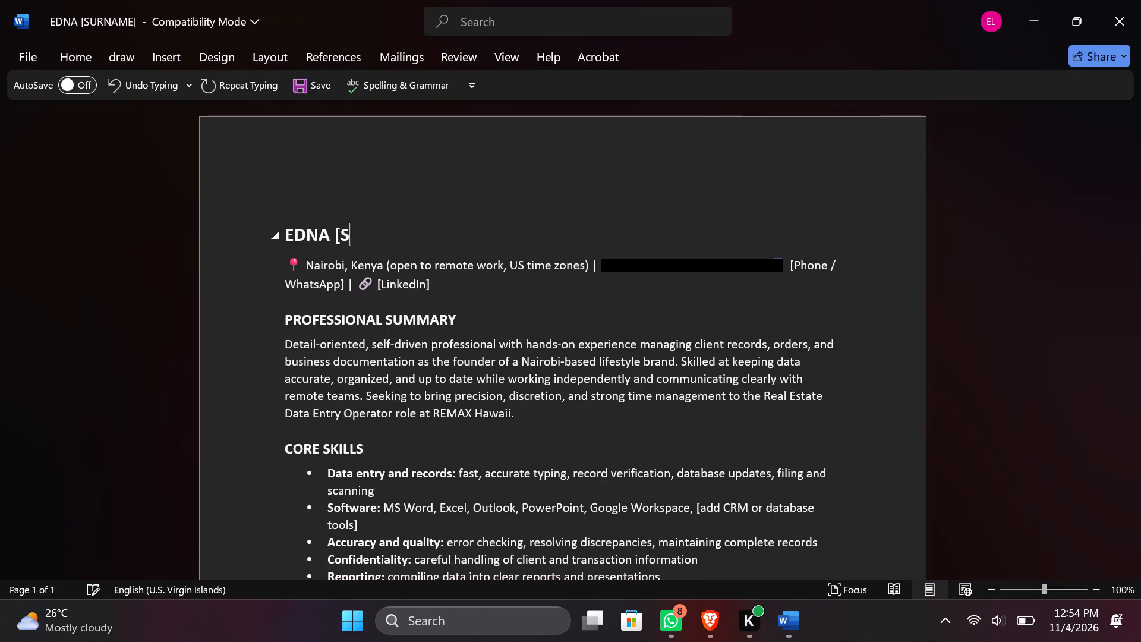
key(BackSpace)
key(BackSpace)
text(oa)
key(BackSpace)
key(BackSpace)
text(OLA)
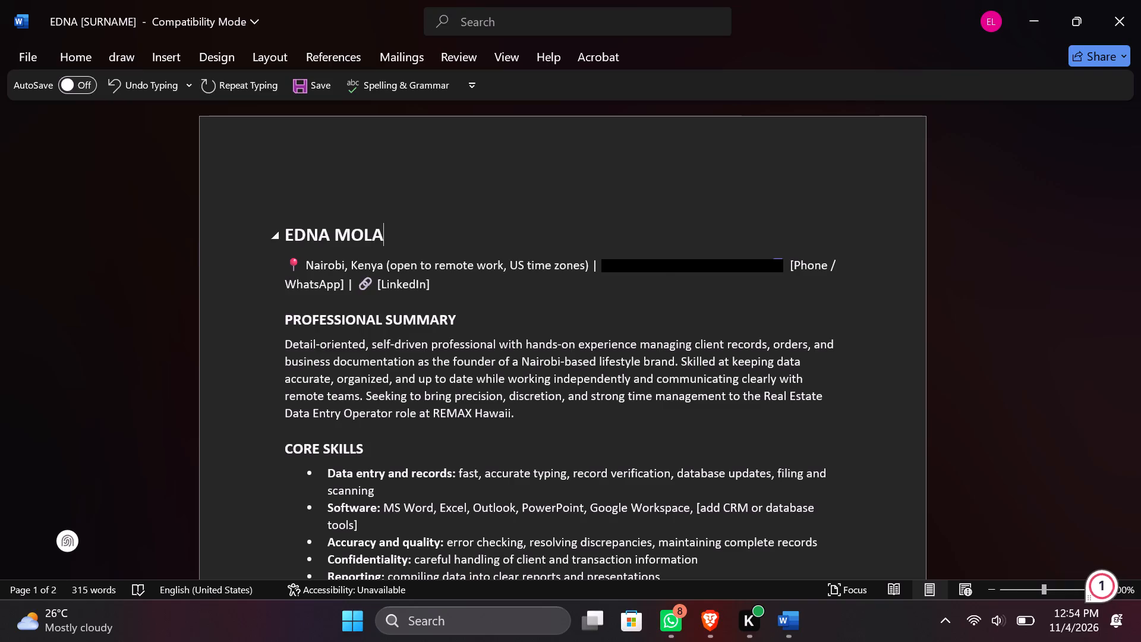
Delete the location pin emoji before "Nairobi, Kenya" in the contact line.
click(306, 265)
key(BackSpace)
key(BackSpace)
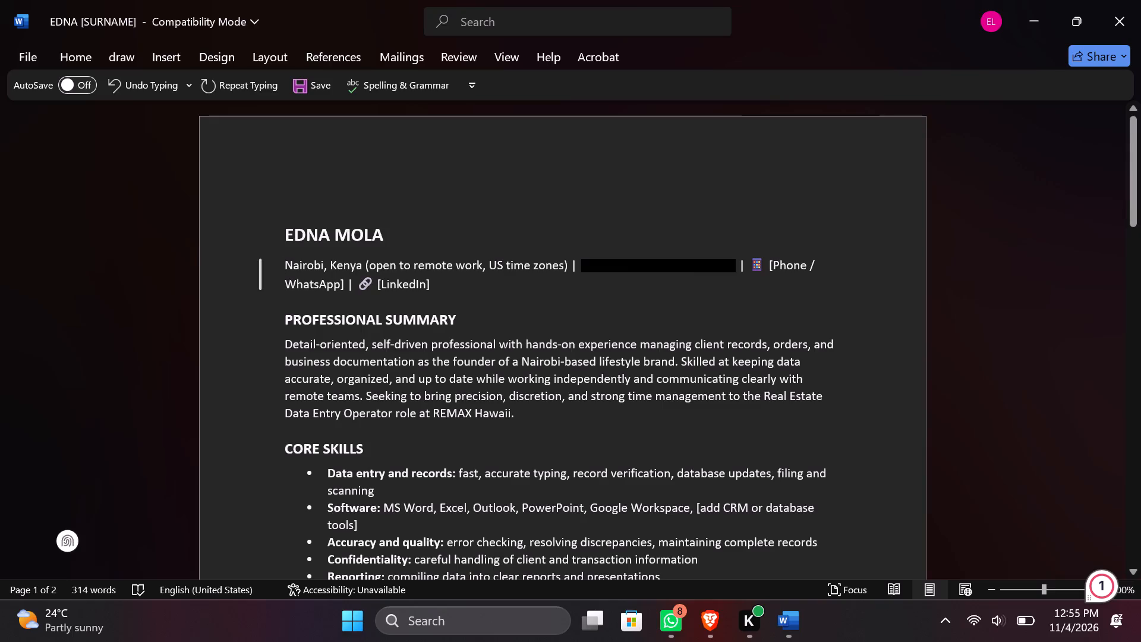
Place the text cursor right after the email address in the contact line.
click(733, 263)
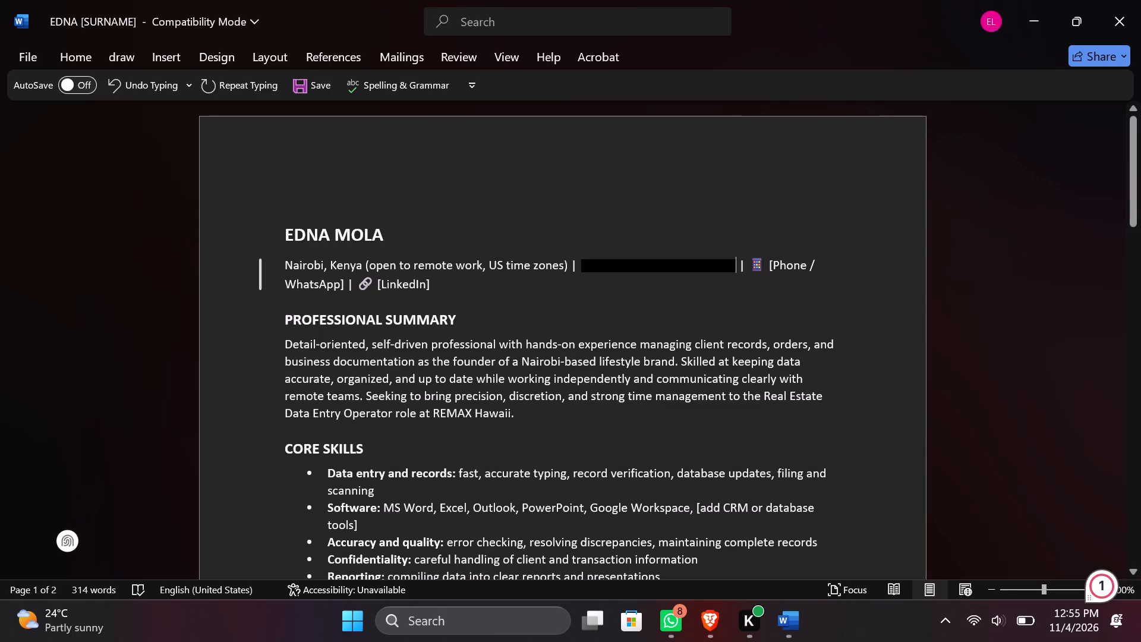
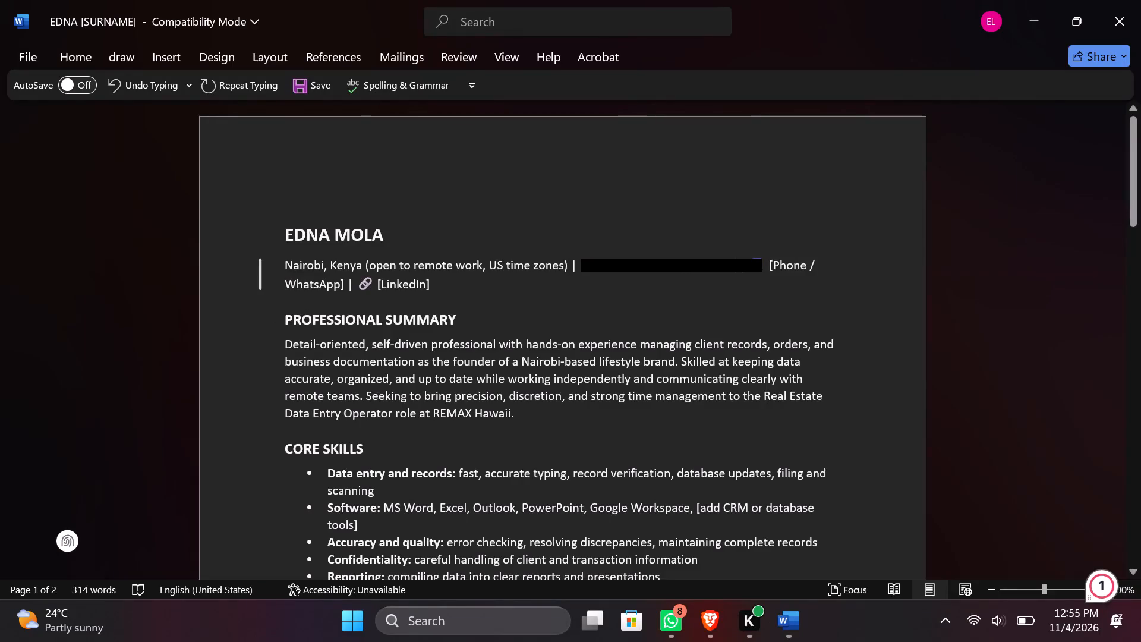
Delete the existing email address from the contact line, keeping only its first letter.
key(BackSpace)
key(BackSpace)
key(BackSpace)
key(BackSpace)
key(BackSpace)
key(BackSpace)
key(BackSpace)
key(BackSpace)
key(BackSpace)
key(BackSpace)
key(BackSpace)
key(BackSpace)
key(BackSpace)
key(BackSpace)
key(BackSpace)
key(BackSpace)
key(BackSpace)
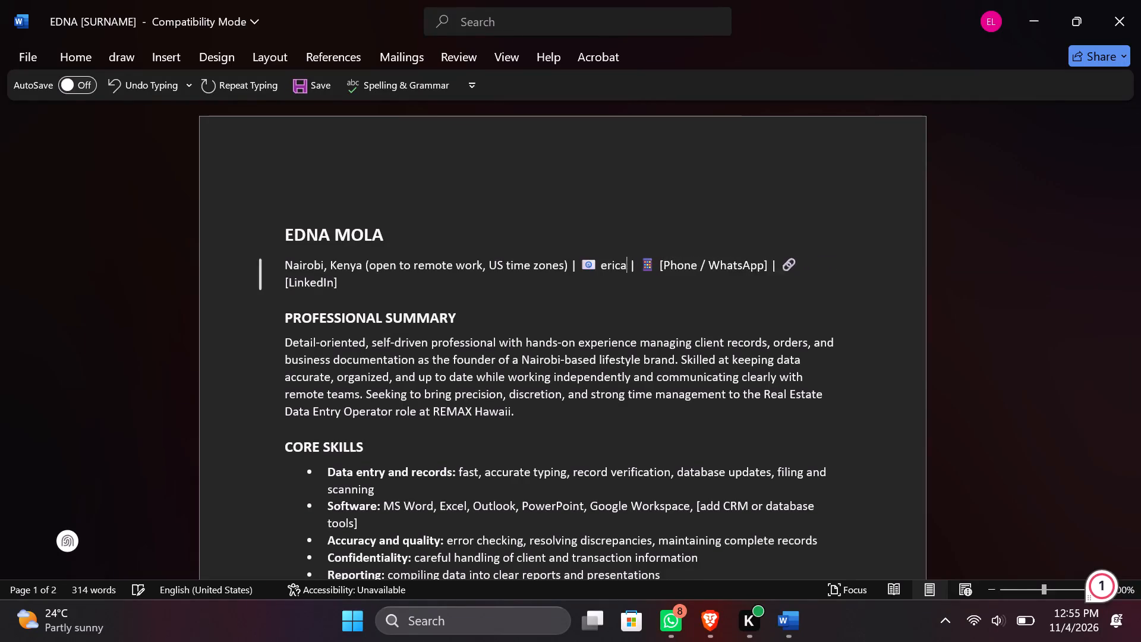
key(BackSpace)
key(BackSpace)
key(BackSpace)
key(BackSpace)
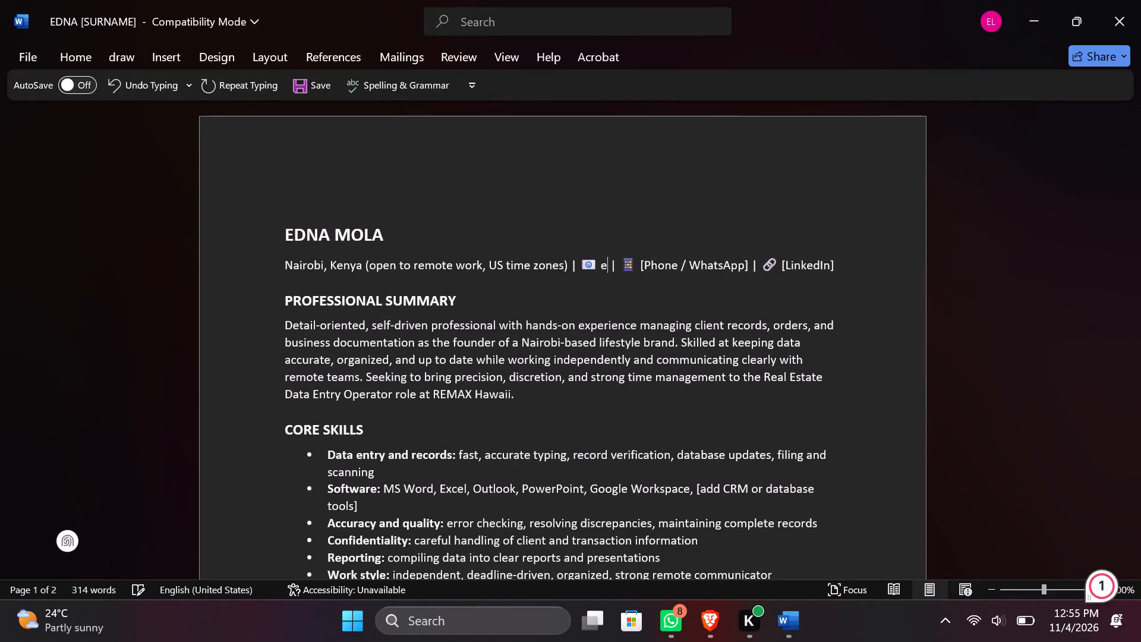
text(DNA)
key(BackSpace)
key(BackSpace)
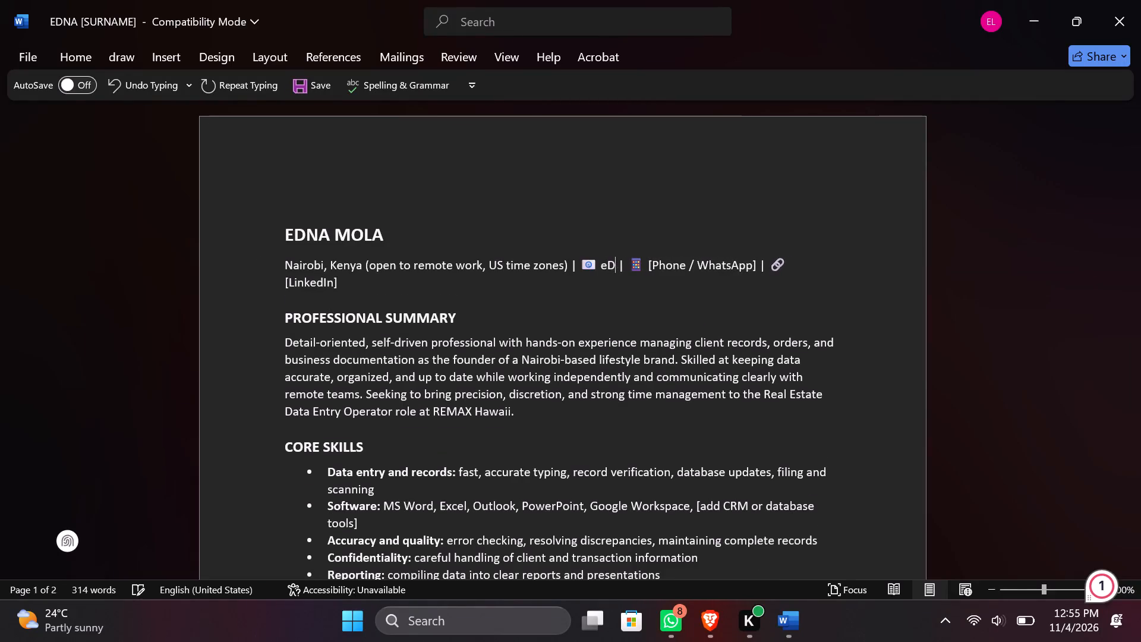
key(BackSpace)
Delete the remaining letter of the email address and the email emoji in front of it.
key(BackSpace)
key(BackSpace)
key(BackSpace)
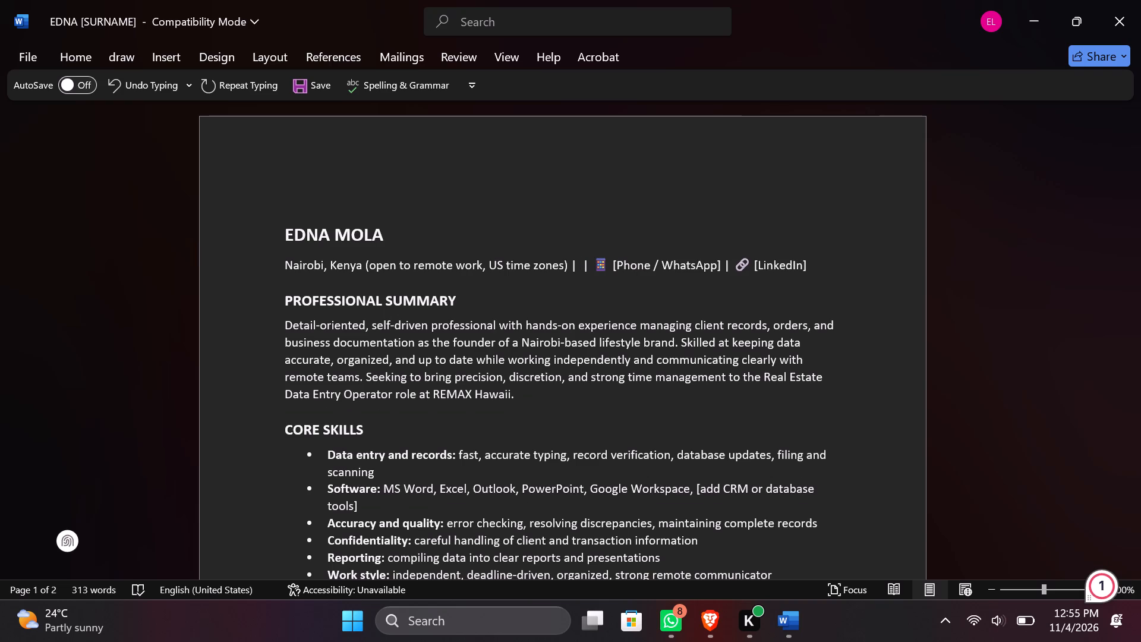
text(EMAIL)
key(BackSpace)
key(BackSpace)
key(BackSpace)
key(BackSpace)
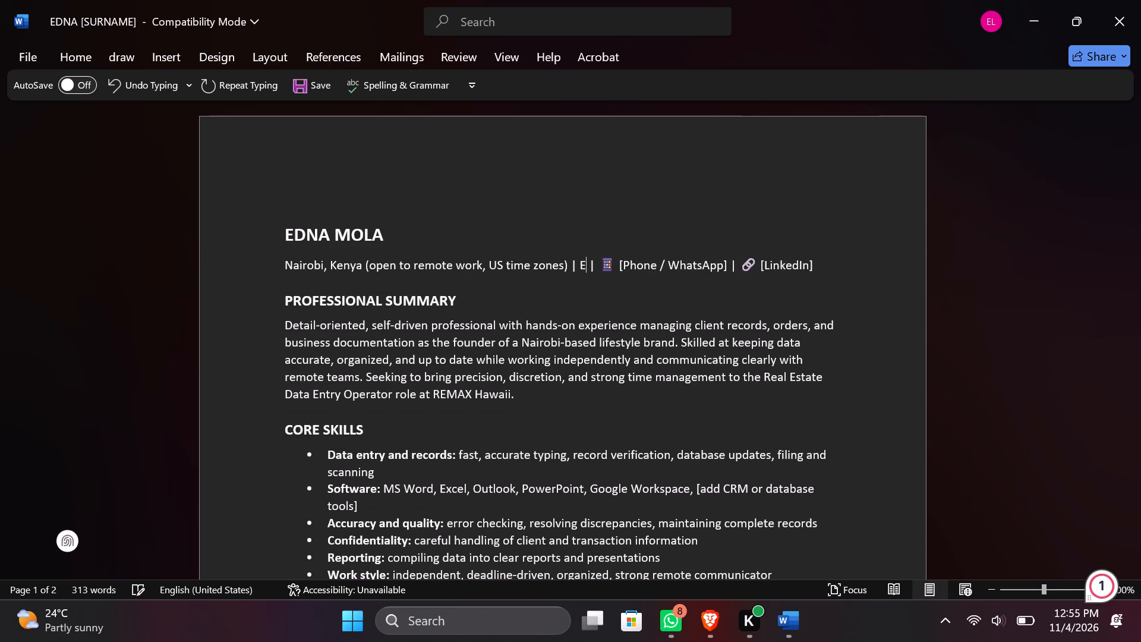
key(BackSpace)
Enter a lowercase "email" label in the contact line between the location and the phone placeholder.
text(emia)
key(BackSpace)
key(BackSpace)
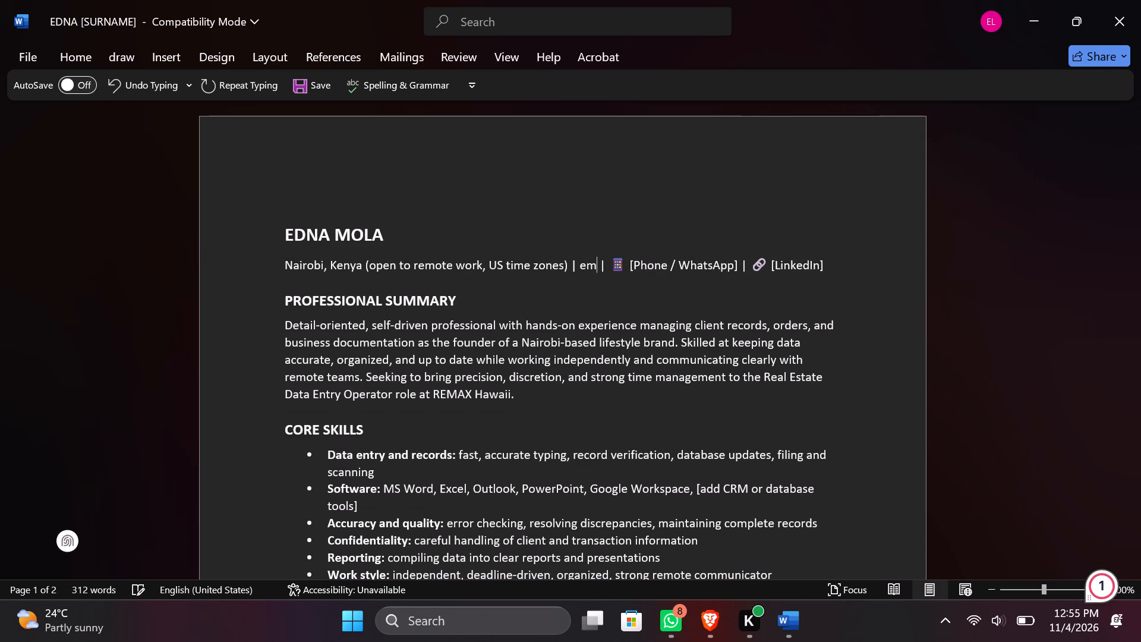
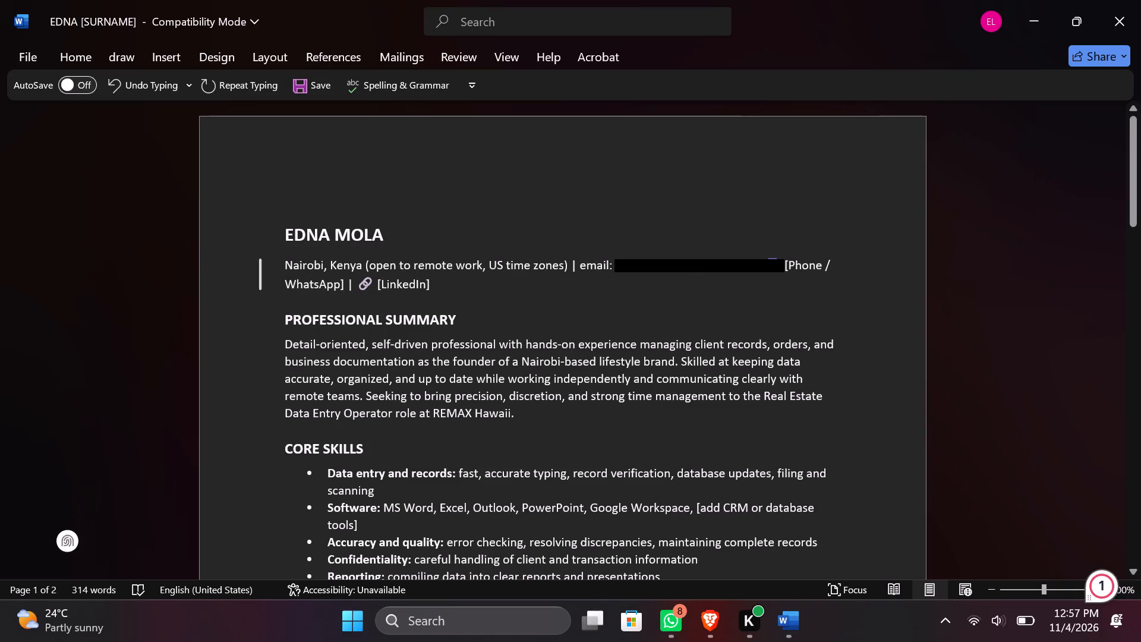
Delete the "Phone / WhatsApp" placeholder text in the contact line from its end back to "Pho", keeping the closing bracket.
key(BackSpace)
key(BackSpace)
key(BackSpace)
key(BackSpace)
key(BackSpace)
key(BackSpace)
key(BackSpace)
key(BackSpace)
key(BackSpace)
key(BackSpace)
key(BackSpace)
key(BackSpace)
key(BackSpace)
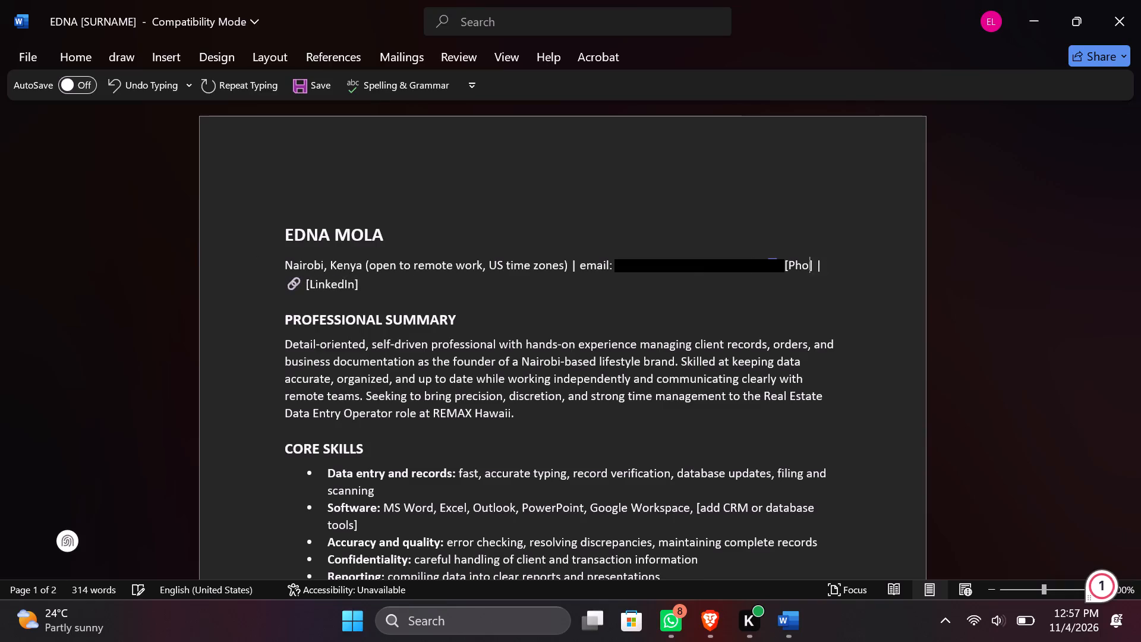
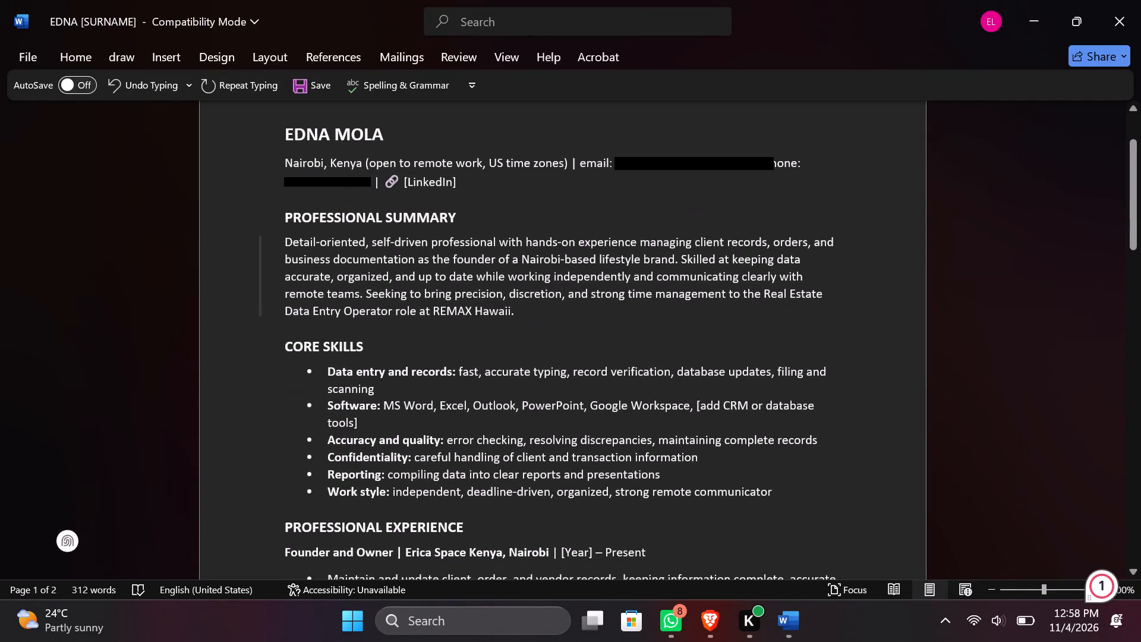
Replace the "[add CRM or database tools]" placeholder in the Software bullet of Core Skills with "Access.".
scroll(314, 241, down, 1)
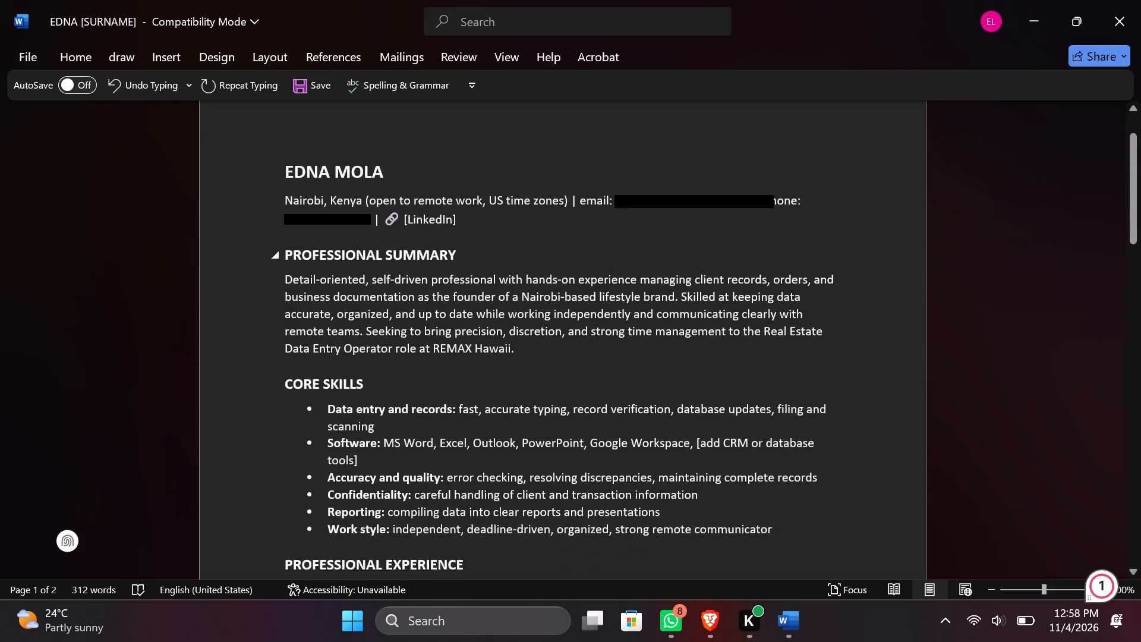
scroll(314, 241, down, 2)
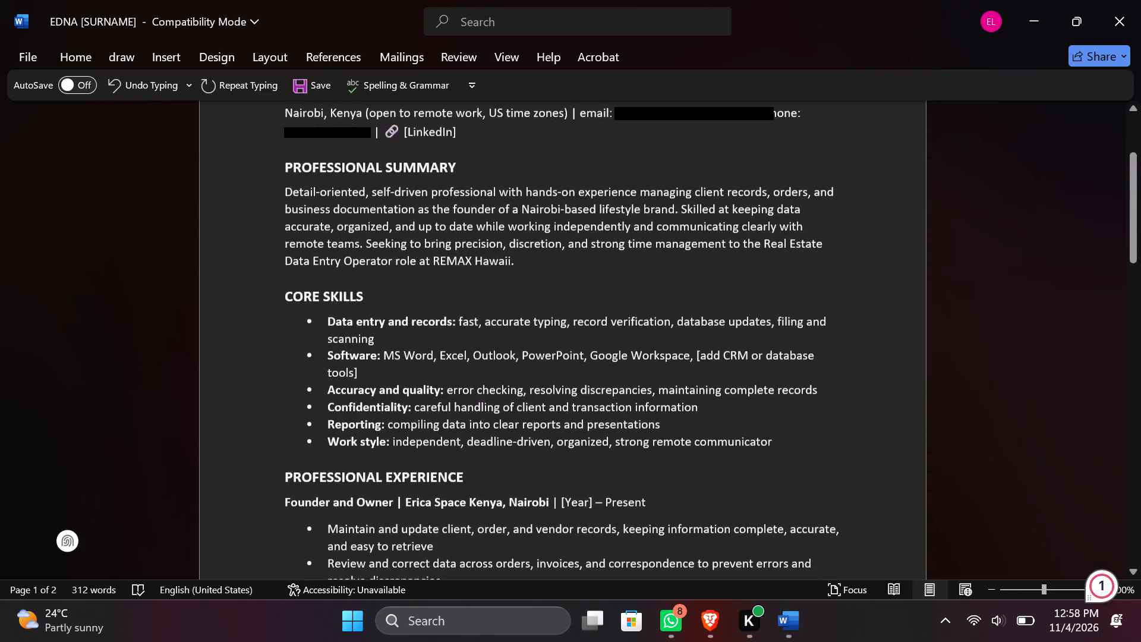
scroll(314, 241, down, 1)
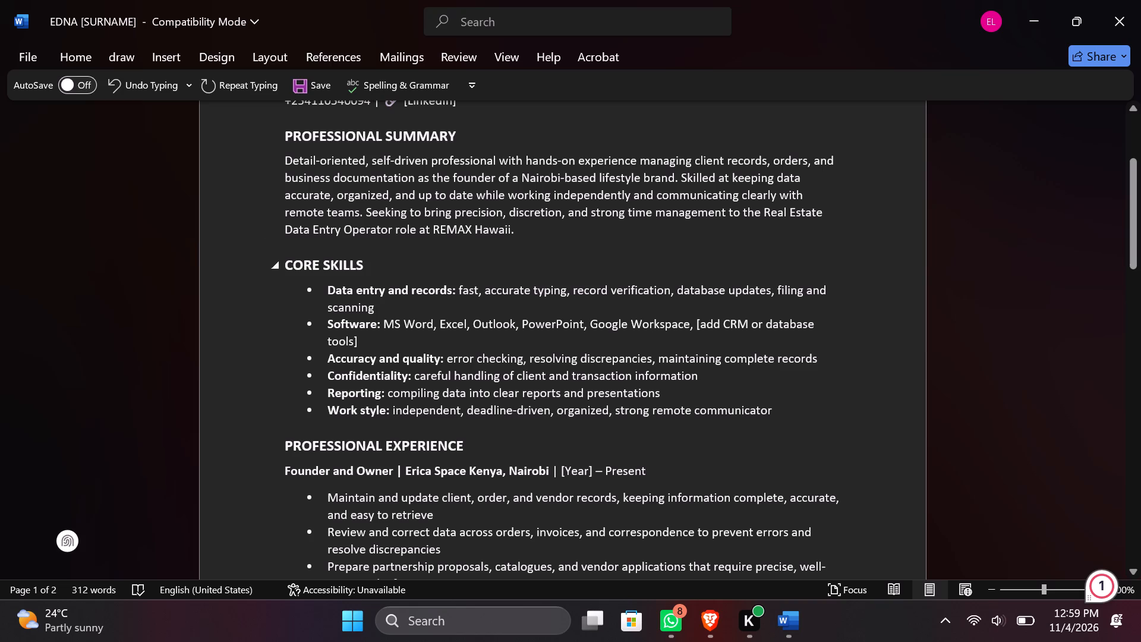
scroll(406, 259, down, 4)
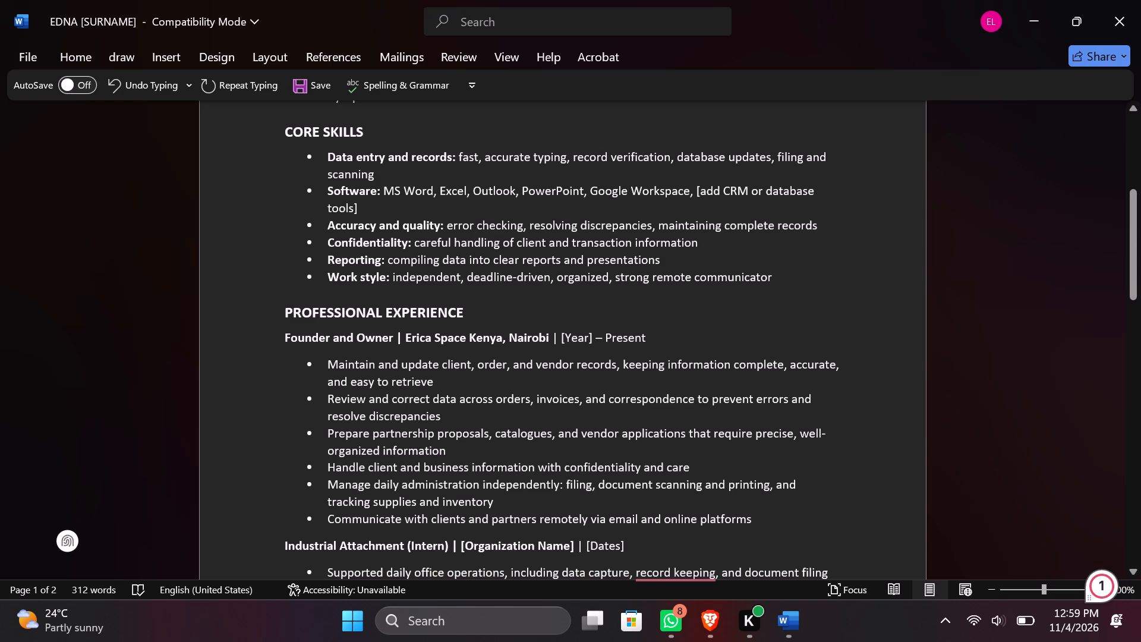
click(374, 210)
key(BackSpace)
key(BackSpace)
key(BackSpace)
key(BackSpace)
key(BackSpace)
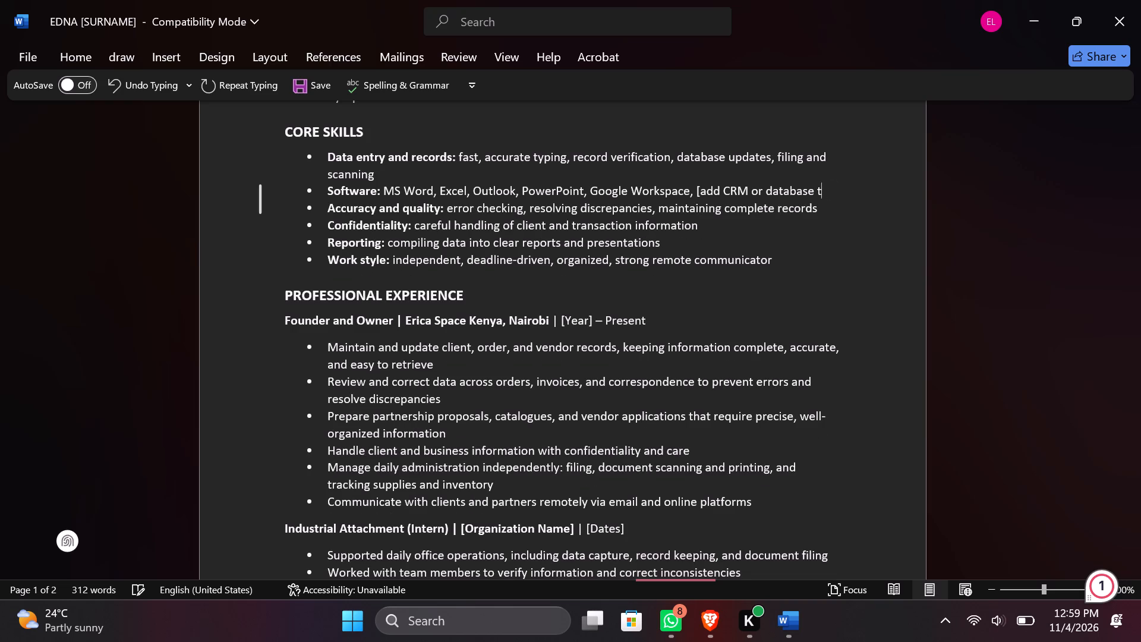
key(BackSpace)
key(BackSpace)
key(BackSpace)
key(BackSpace)
key(BackSpace)
key(BackSpace)
key(BackSpace)
key(BackSpace)
key(BackSpace)
key(BackSpace)
key(BackSpace)
key(BackSpace)
key(BackSpace)
key(BackSpace)
key(BackSpace)
key(BackSpace)
key(BackSpace)
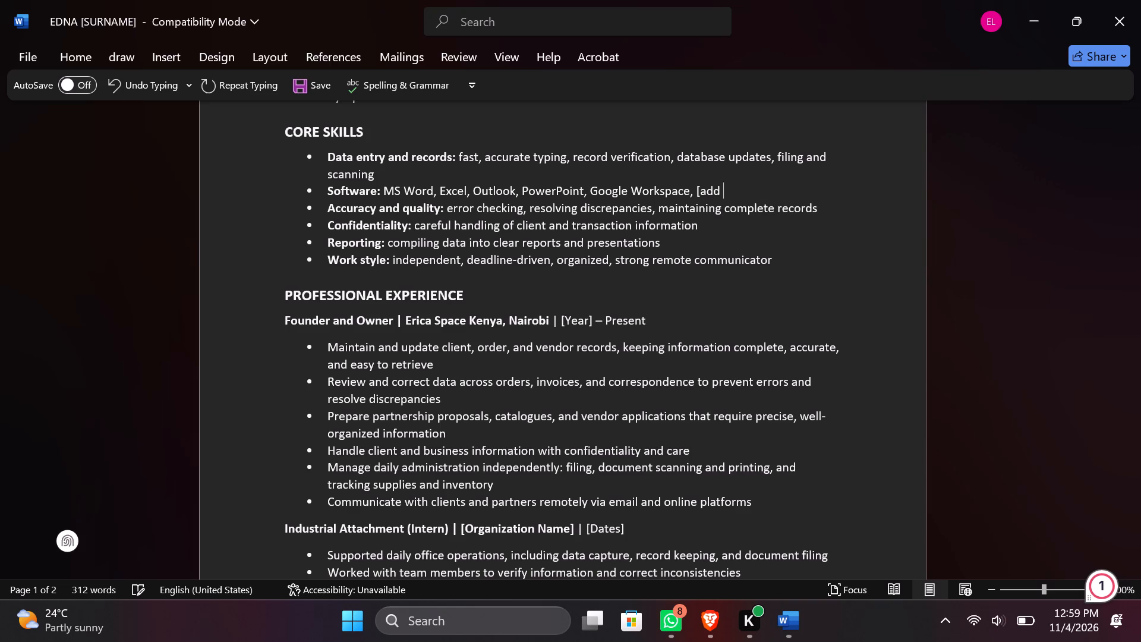
key(BackSpace)
key(BackSpace)
key(BackSpace)
key(BackSpace)
key(BackSpace)
text(ccess)
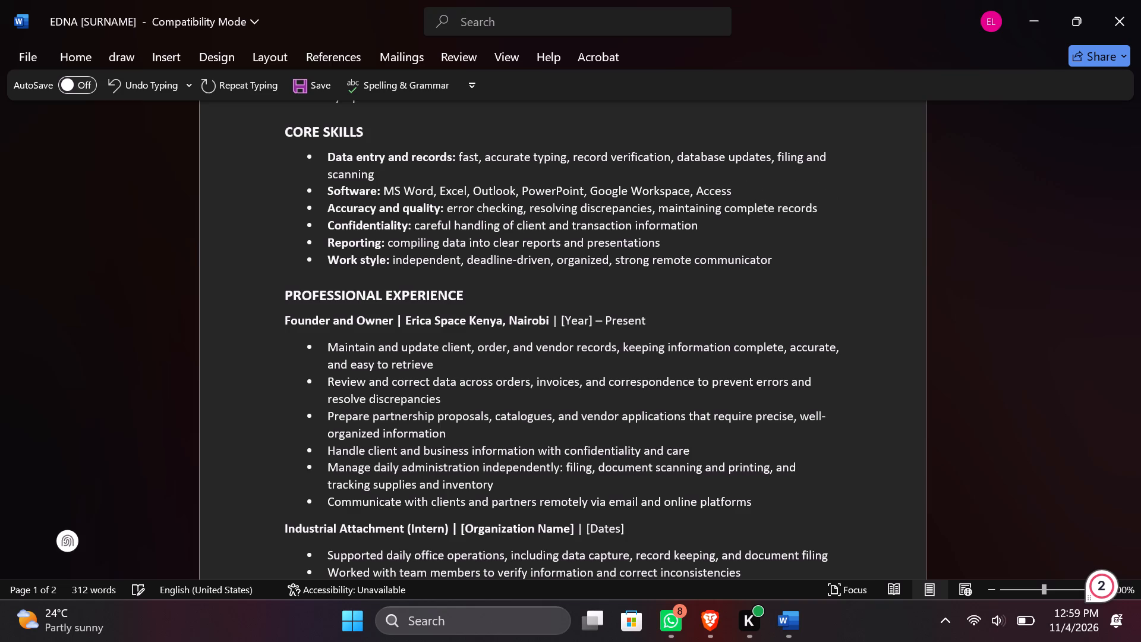
key(comma)
key(BackSpace)
key(period)
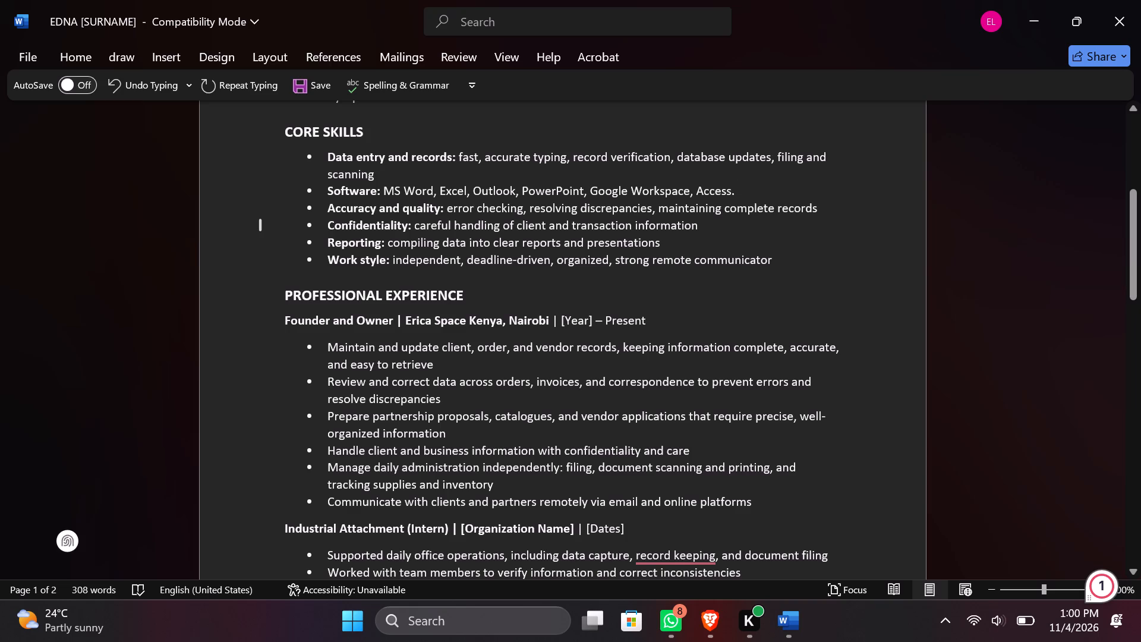
Replace the job title "Founder and Owner" in the Erica Space Kenya entry with "Database Administrator".
scroll(455, 217, down, 2)
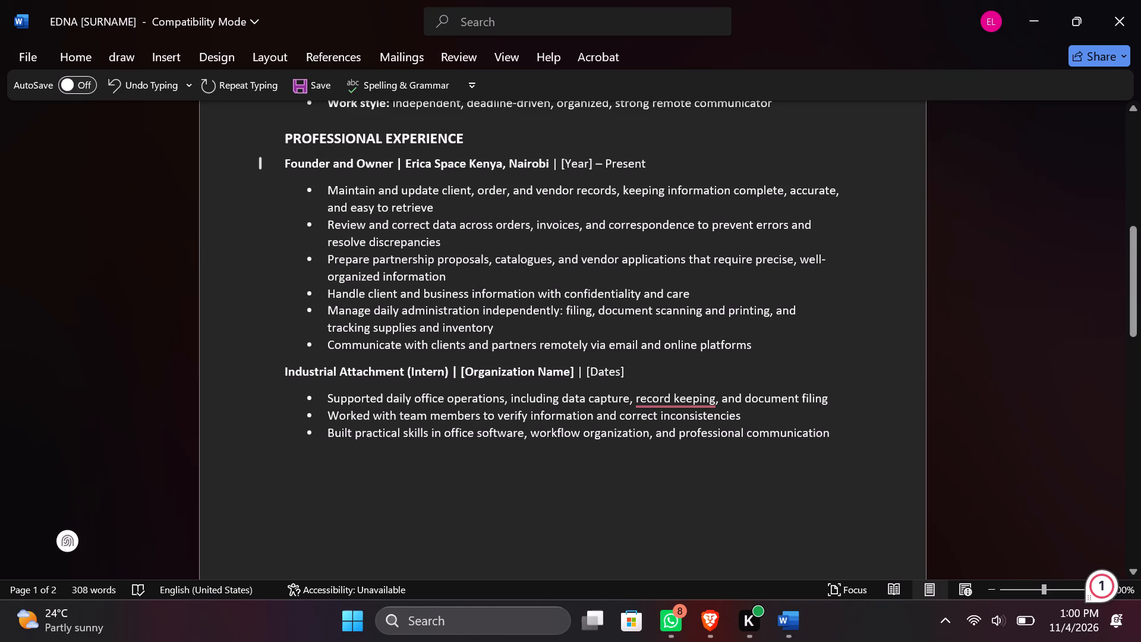
click(392, 166)
key(BackSpace)
key(BackSpace)
key(BackSpace)
key(BackSpace)
key(BackSpace)
key(BackSpace)
key(BackSpace)
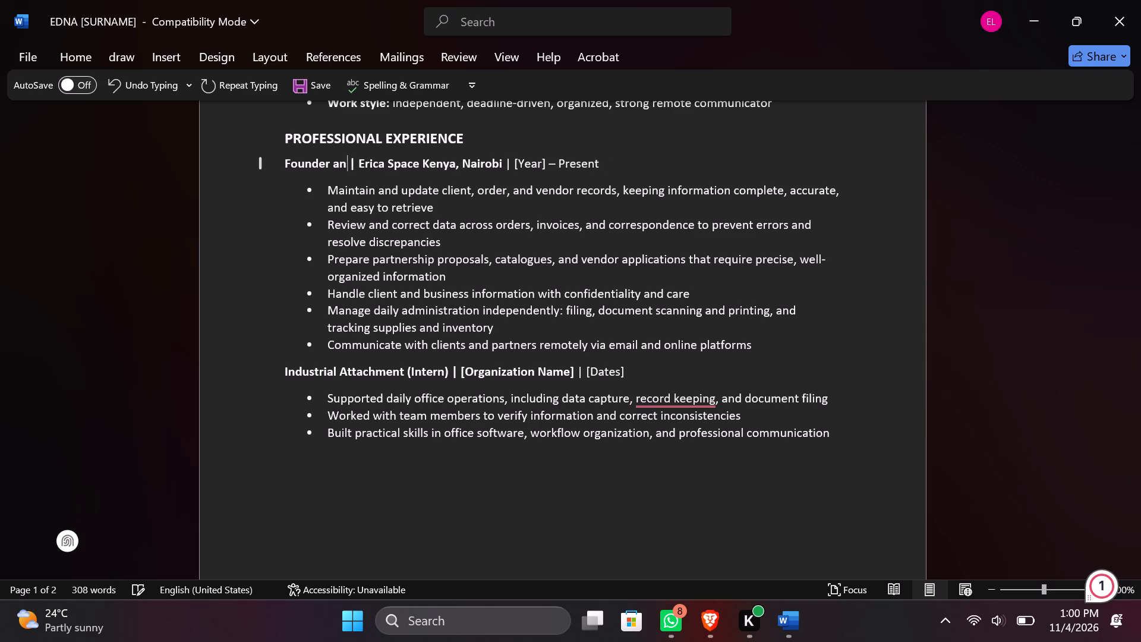
key(BackSpace)
key(BackSpace)
key(BackSpace)
key(BackSpace)
key(BackSpace)
key(BackSpace)
key(BackSpace)
key(BackSpace)
key(BackSpace)
key(BackSpace)
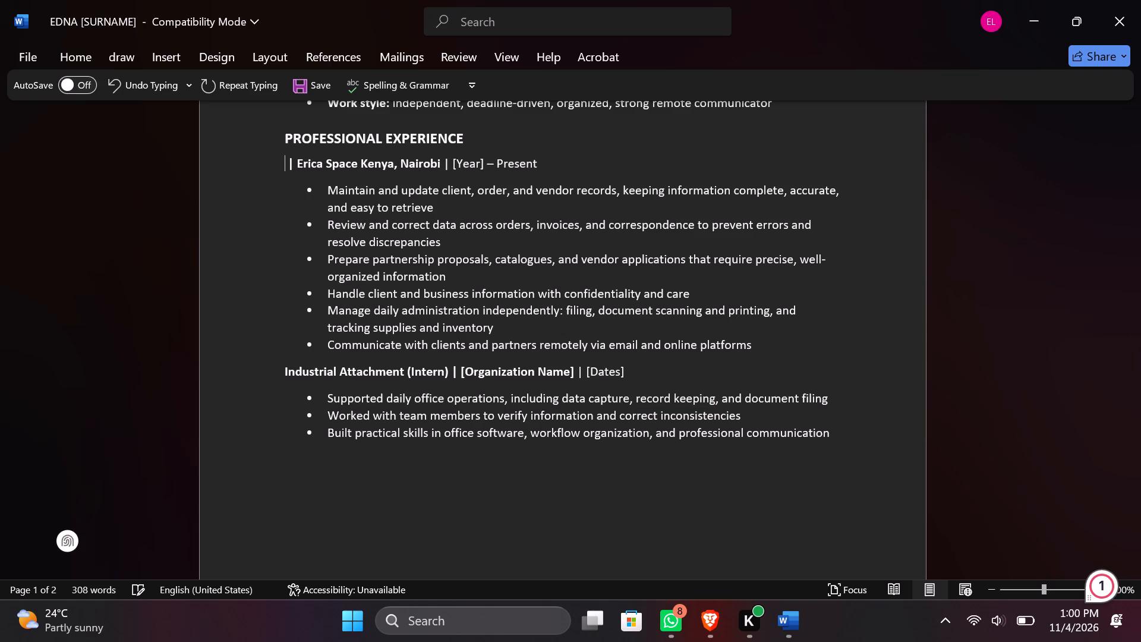
key(BackSpace)
key(d)
text(atabase)
key(space)
key(a)
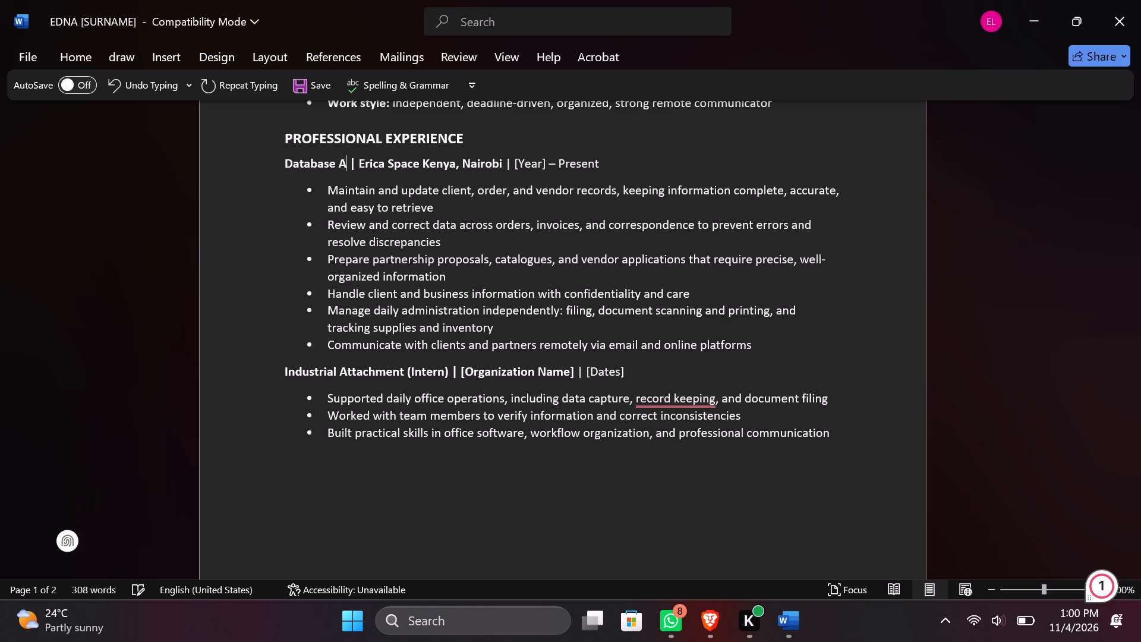
text(dministartor)
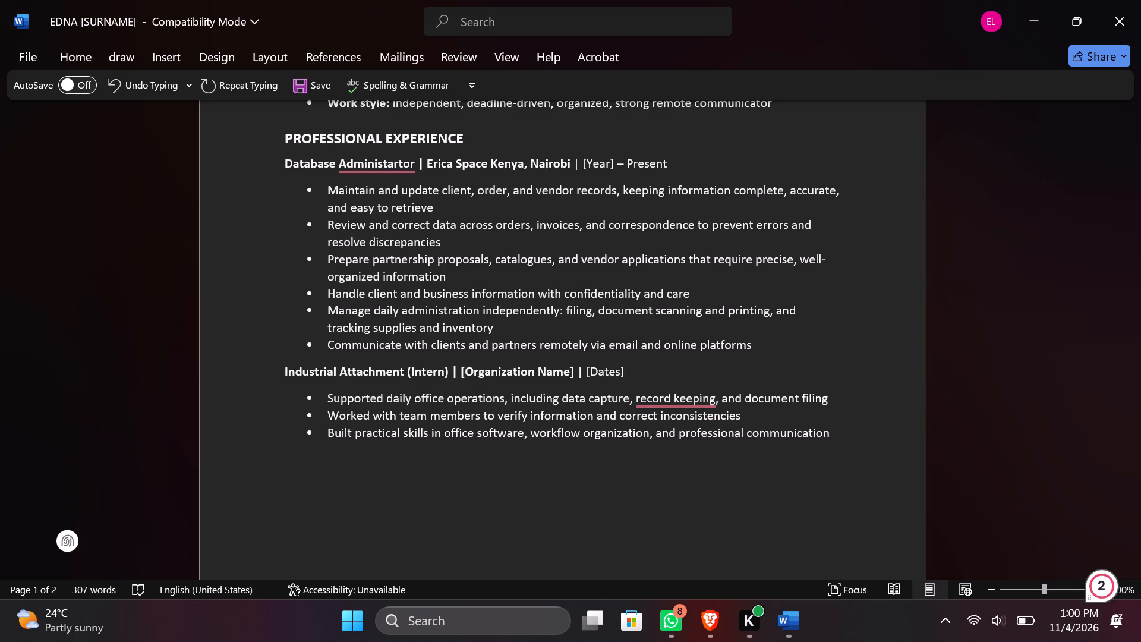
key(BackSpace)
key(BackSpace)
key(BackSpace)
key(BackSpace)
key(BackSpace)
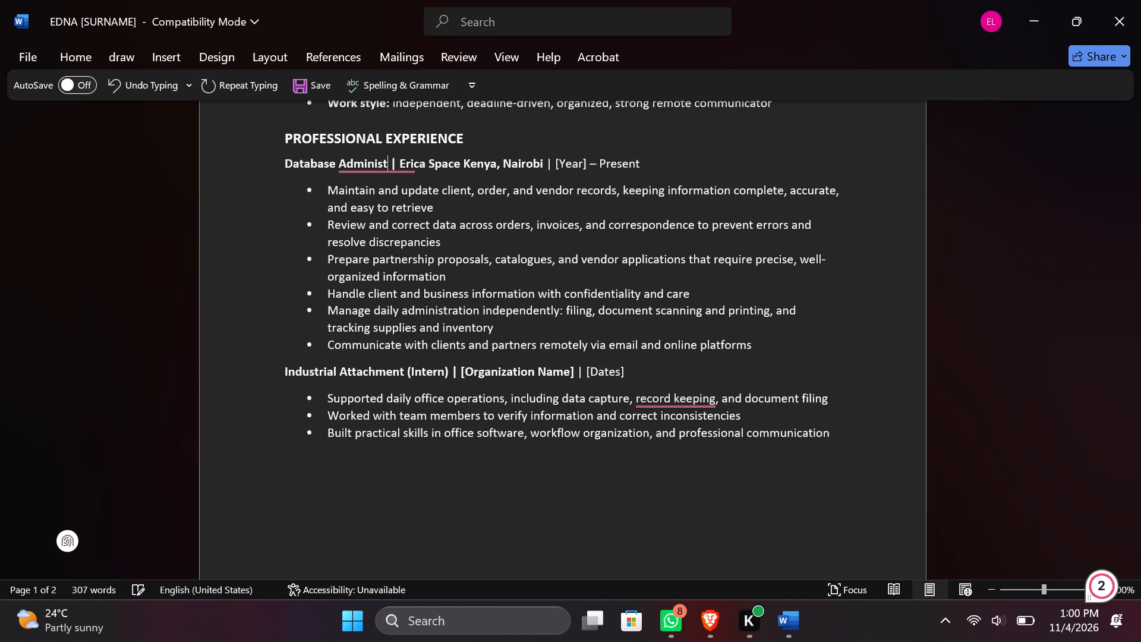
text(rator)
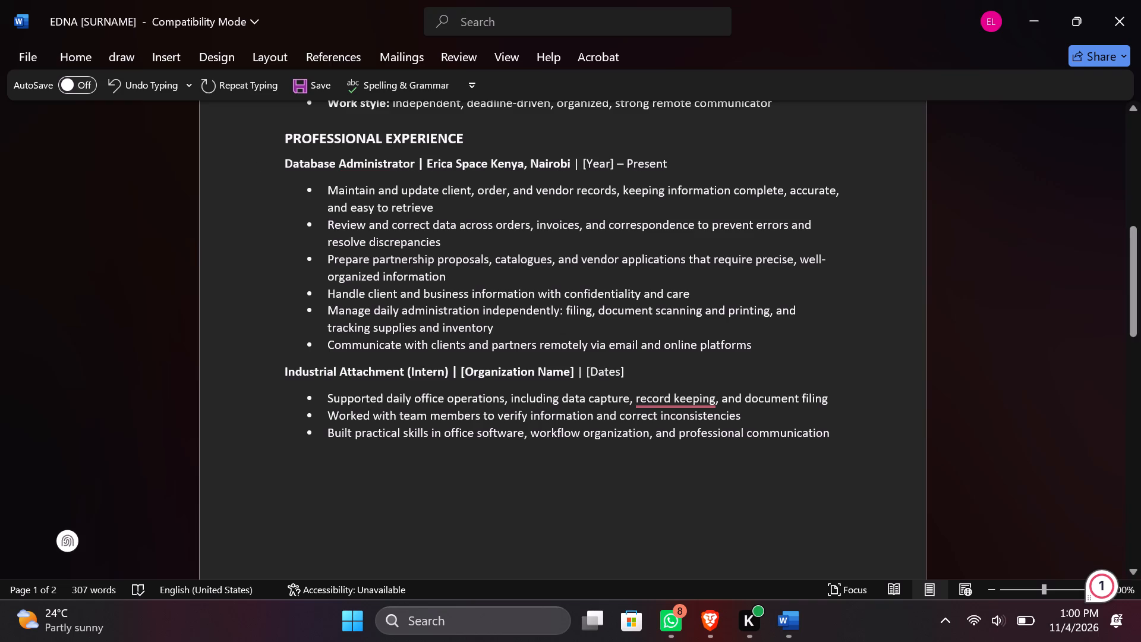
Replace the [Year] placeholder in the Erica Space Kenya entry with 2025 as the start year.
click(612, 166)
key(BackSpace)
key(BackSpace)
key(BackSpace)
key(BackSpace)
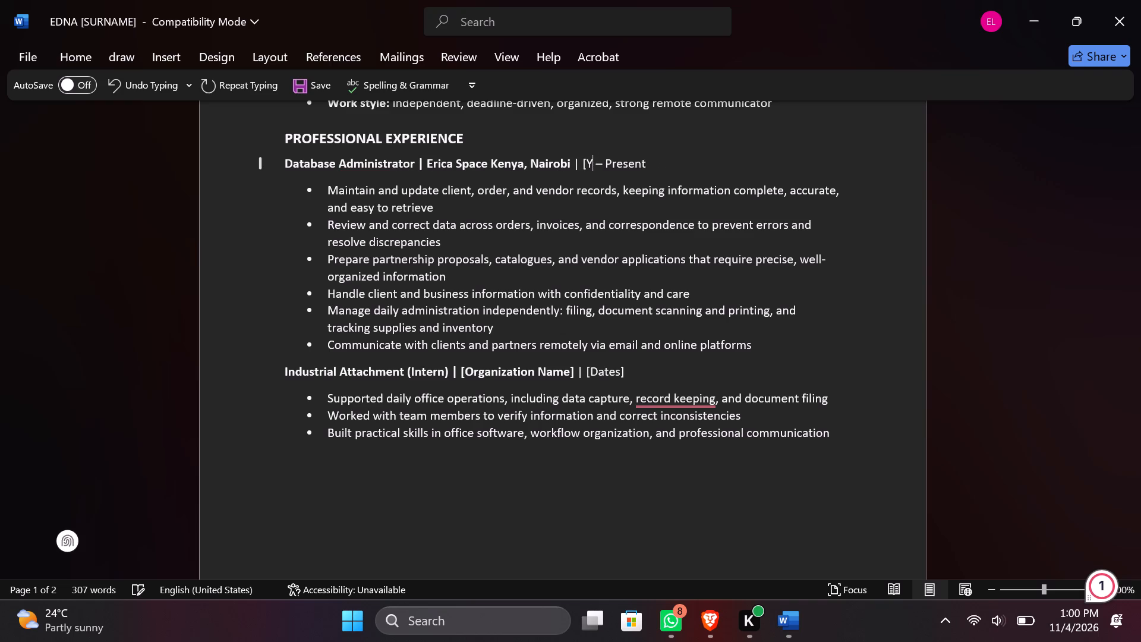
key(BackSpace)
key(BackSpace)
text(20)
text(25)
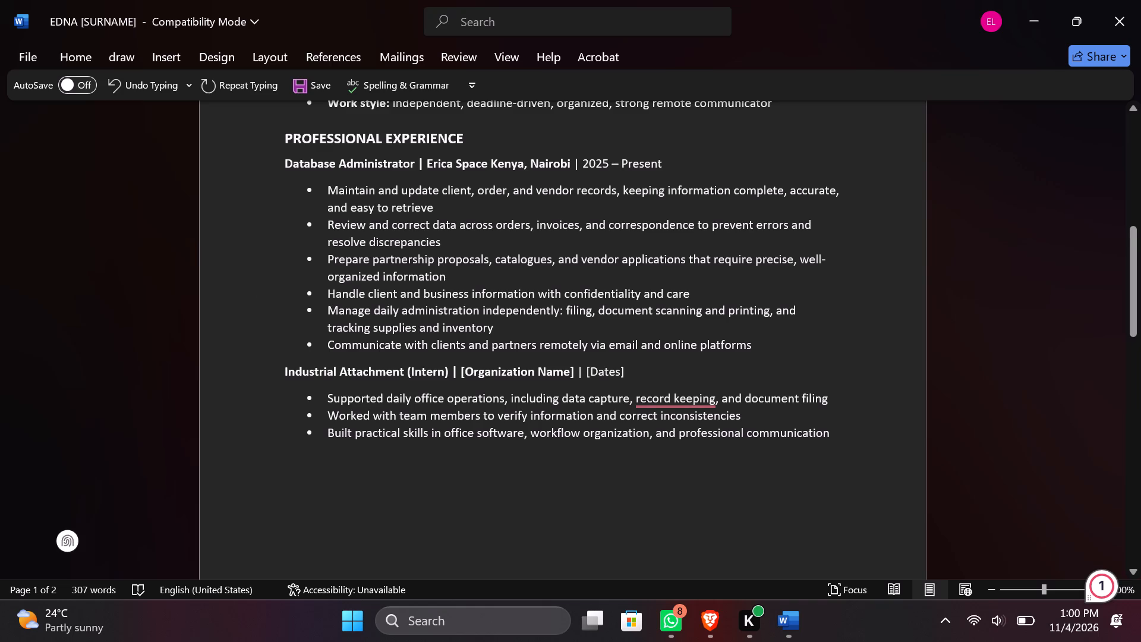
Delete the whole Industrial Attachment (Intern) entry, including its three bullets, from Professional Experience.
scroll(418, 312, down, 2)
scroll(418, 312, up, 1)
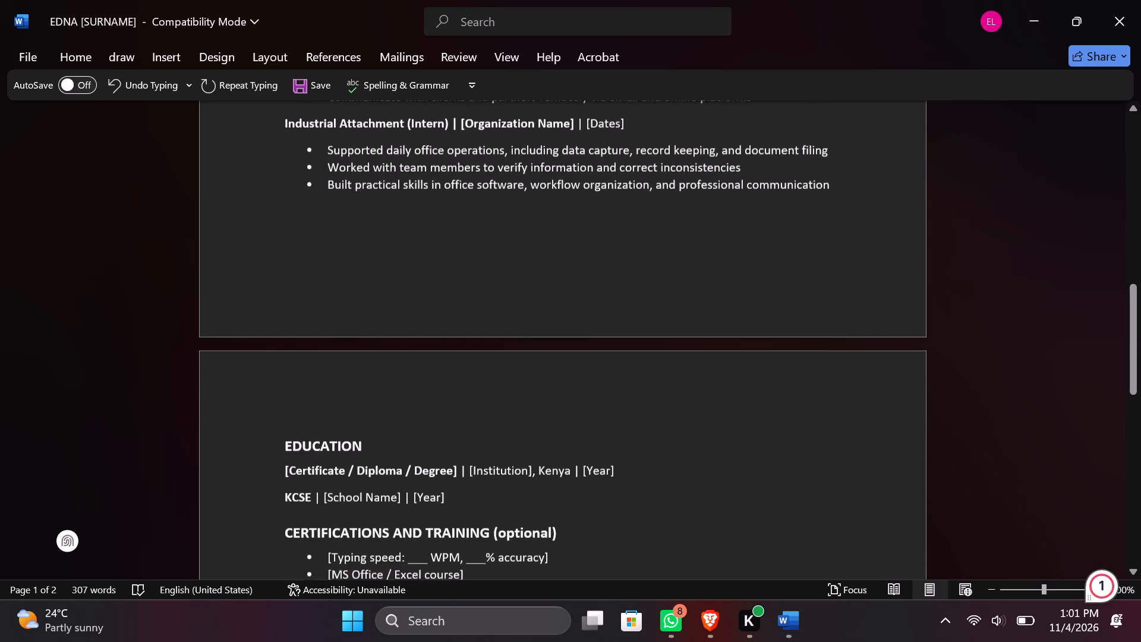
scroll(418, 312, up, 2)
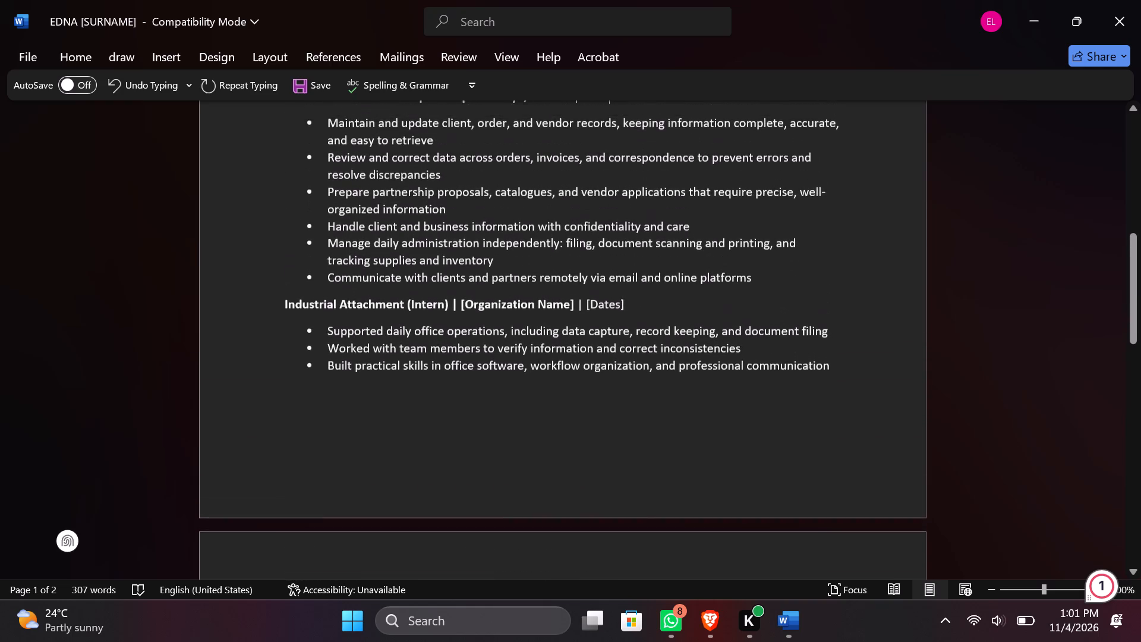
scroll(418, 312, up, 1)
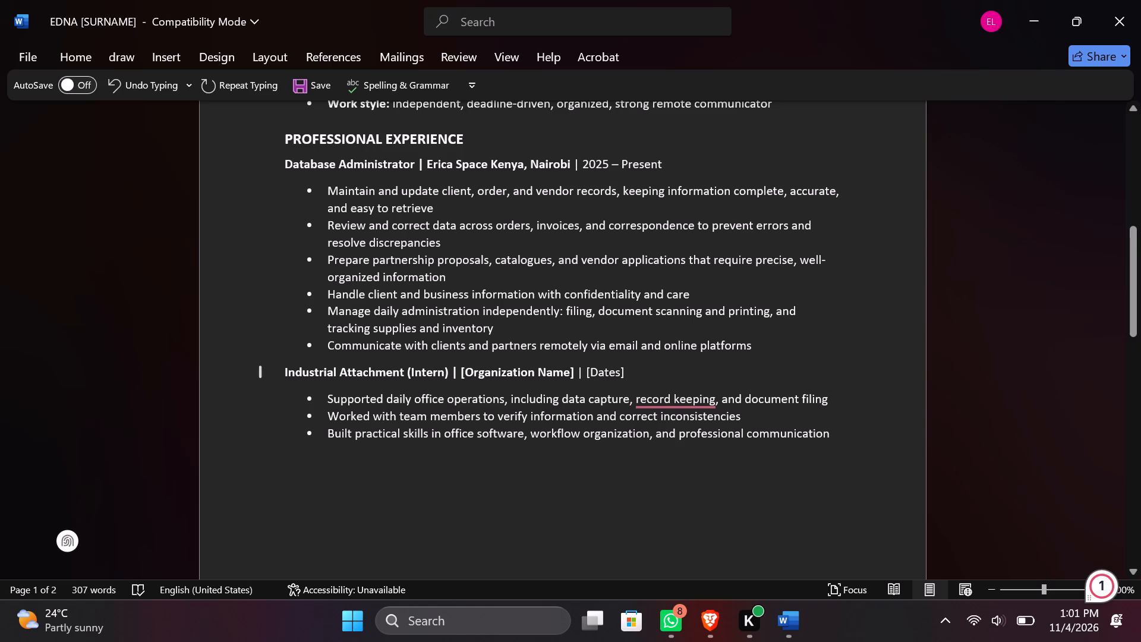
drag(281, 373, 752, 451)
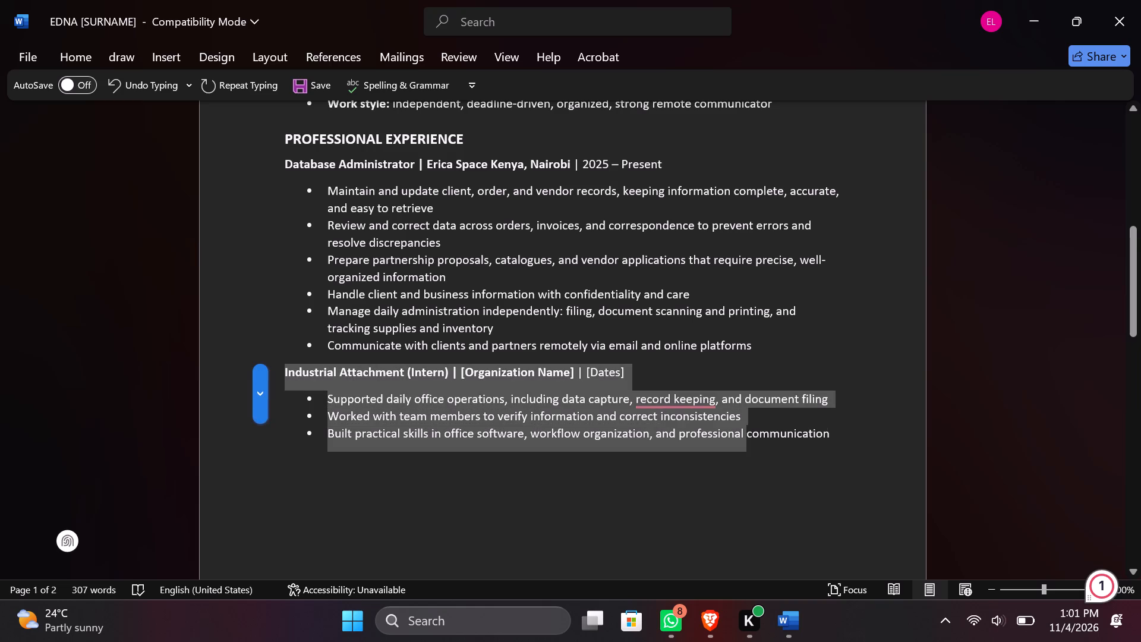
drag(752, 451, 799, 468)
key(BackSpace)
Delete the "[MS Office / Excel course]" bullet together with the References heading and its "Available on request." line.
scroll(799, 468, down, 1)
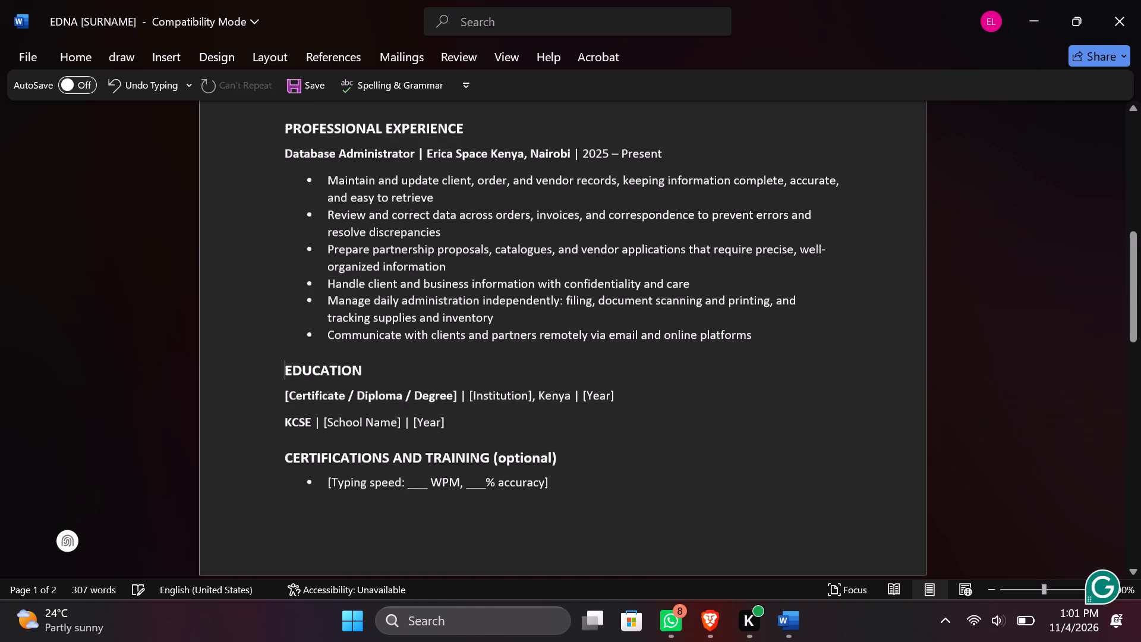
scroll(799, 468, down, 1)
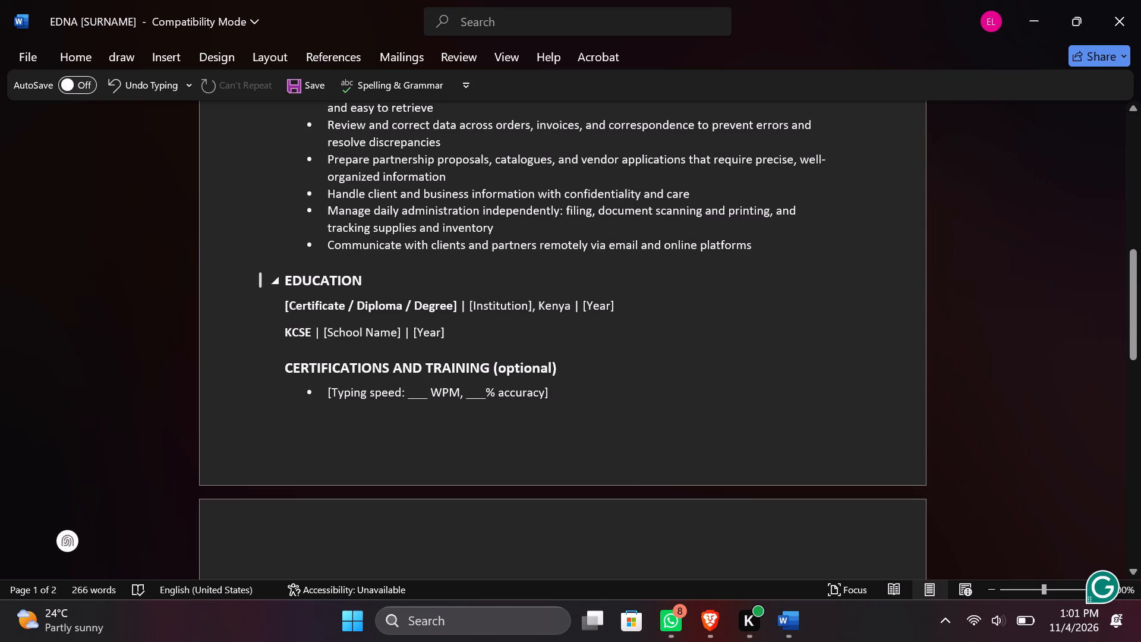
scroll(352, 282, up, 1)
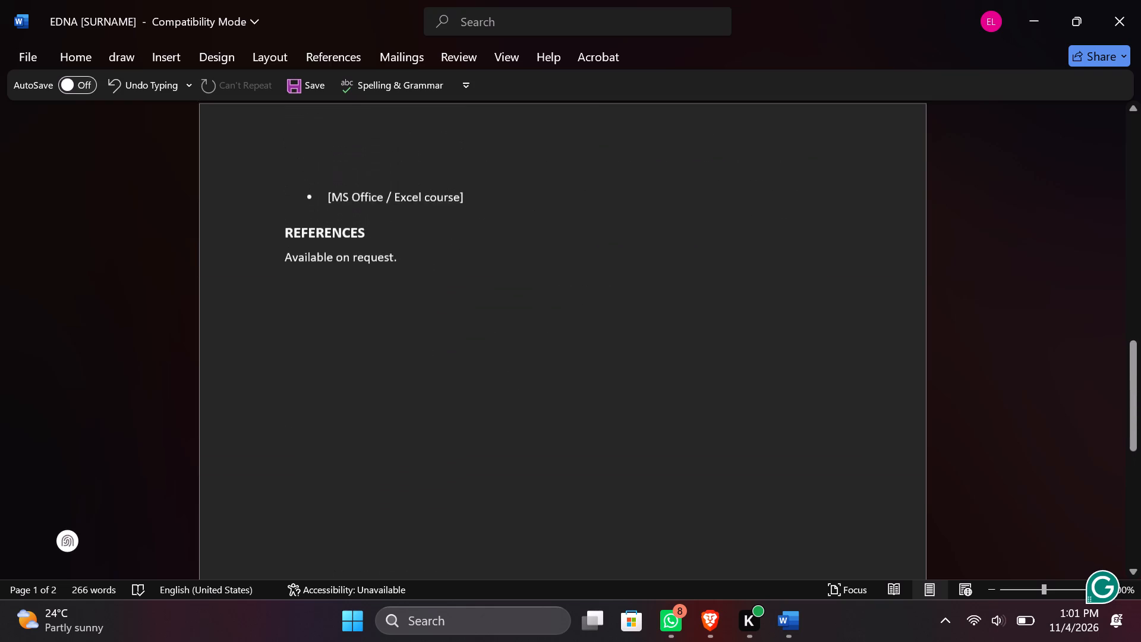
scroll(352, 282, up, 1)
drag(399, 287, 251, 246)
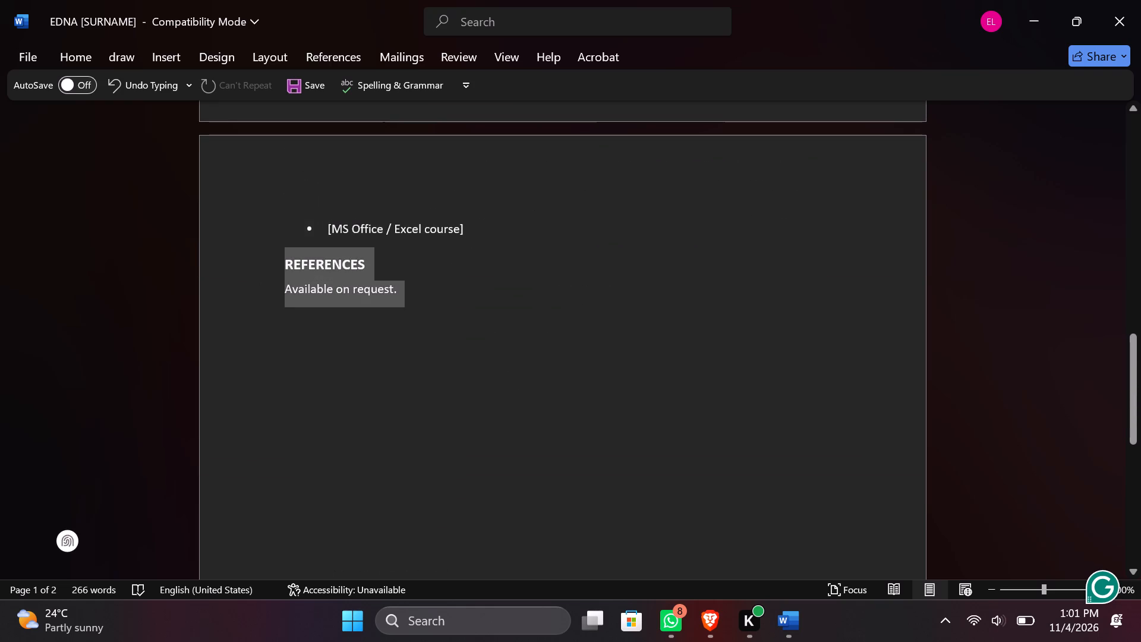
drag(251, 246, 209, 229)
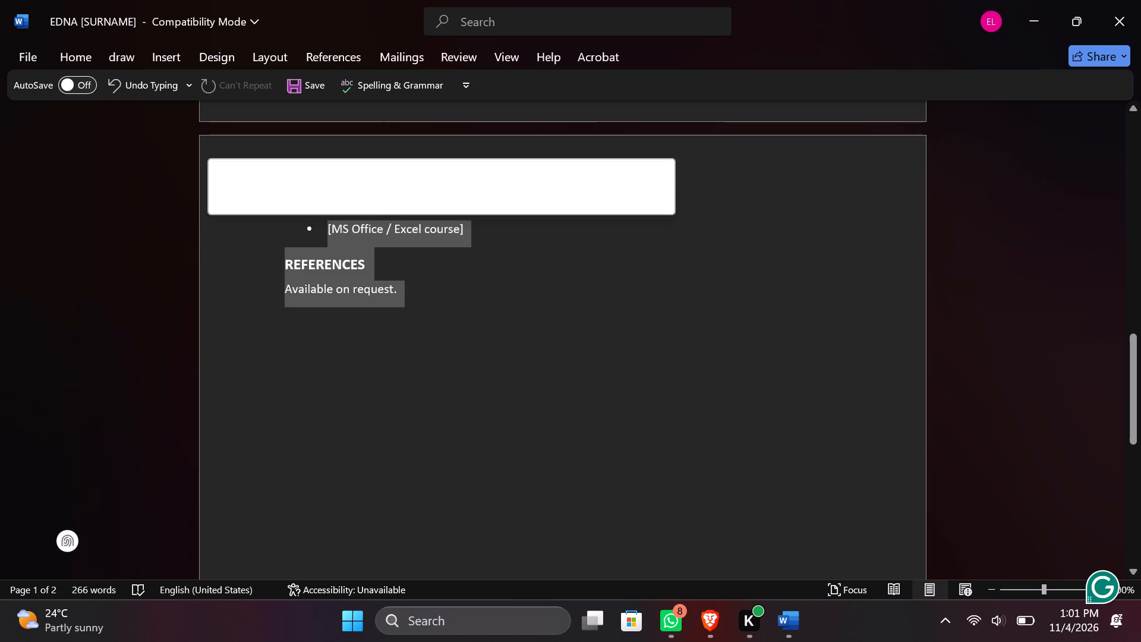
key(BackSpace)
Reduce the "[Certificate / Diploma / Degree]" placeholder under Education to just "Degree", without the brackets.
scroll(209, 229, up, 2)
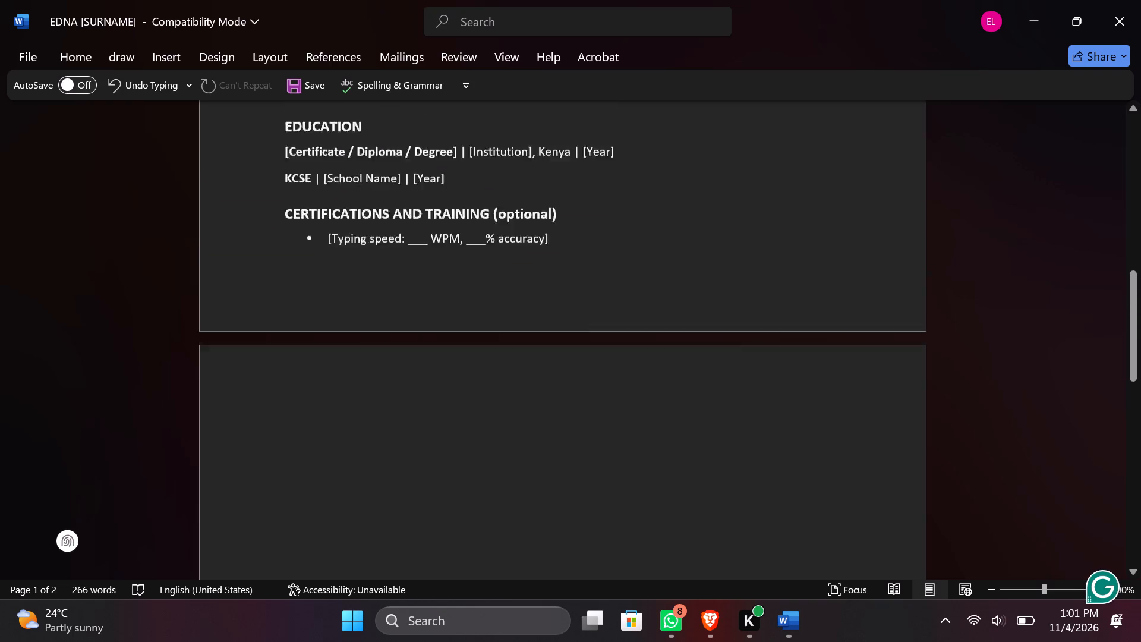
scroll(209, 229, up, 1)
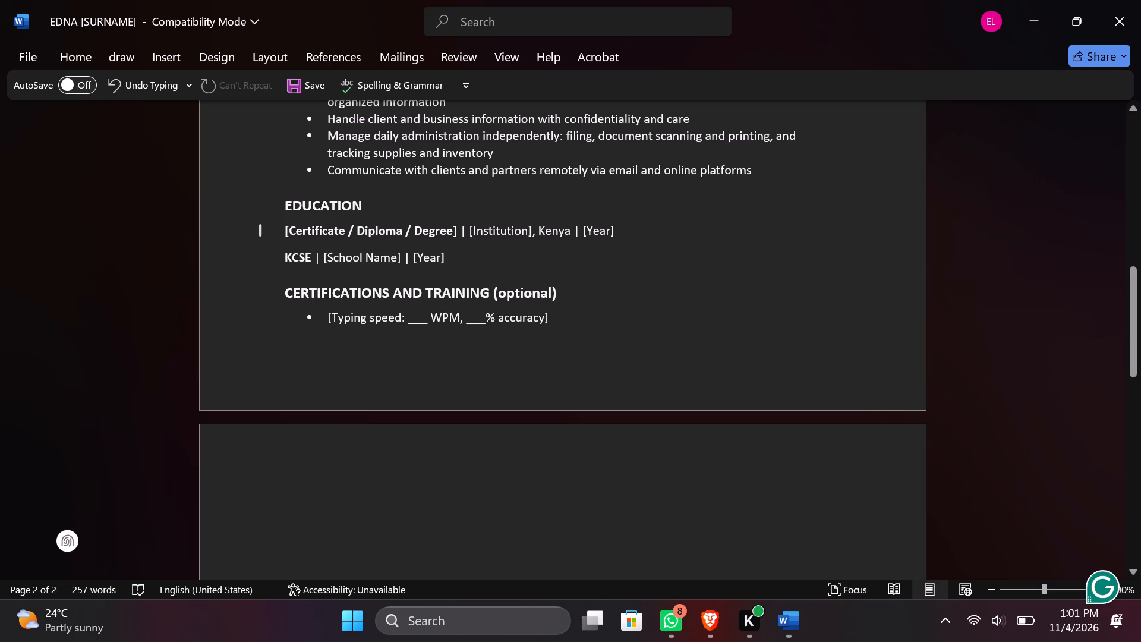
click(406, 232)
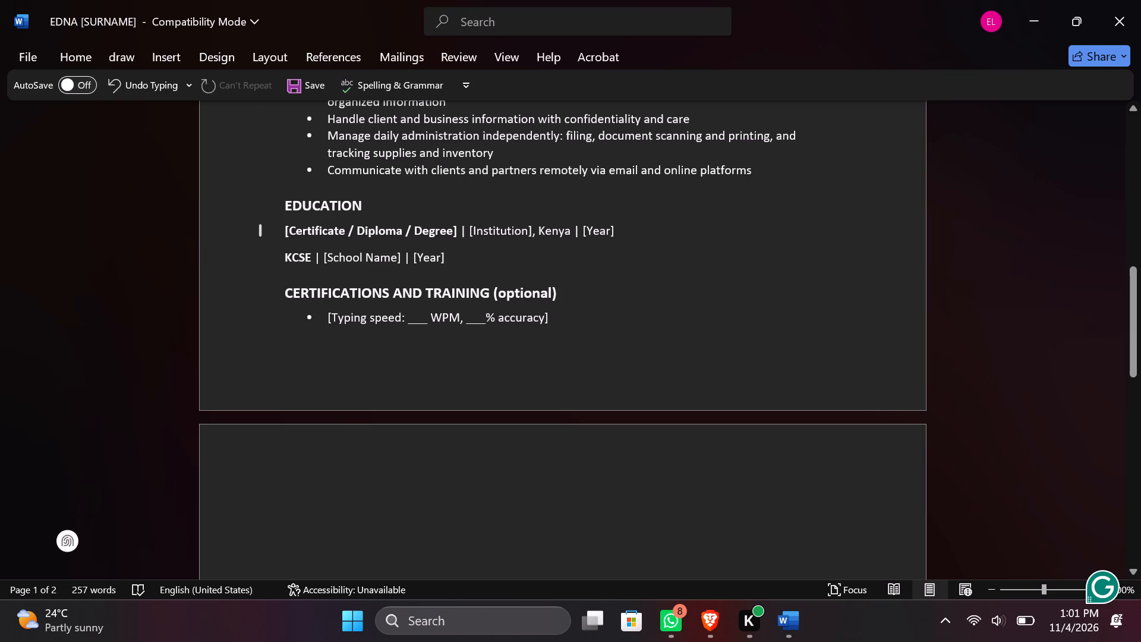
click(408, 232)
click(412, 231)
key(BackSpace)
key(BackSpace)
key(BackSpace)
key(BackSpace)
key(BackSpace)
key(BackSpace)
key(BackSpace)
key(BackSpace)
key(BackSpace)
key(BackSpace)
key(BackSpace)
key(BackSpace)
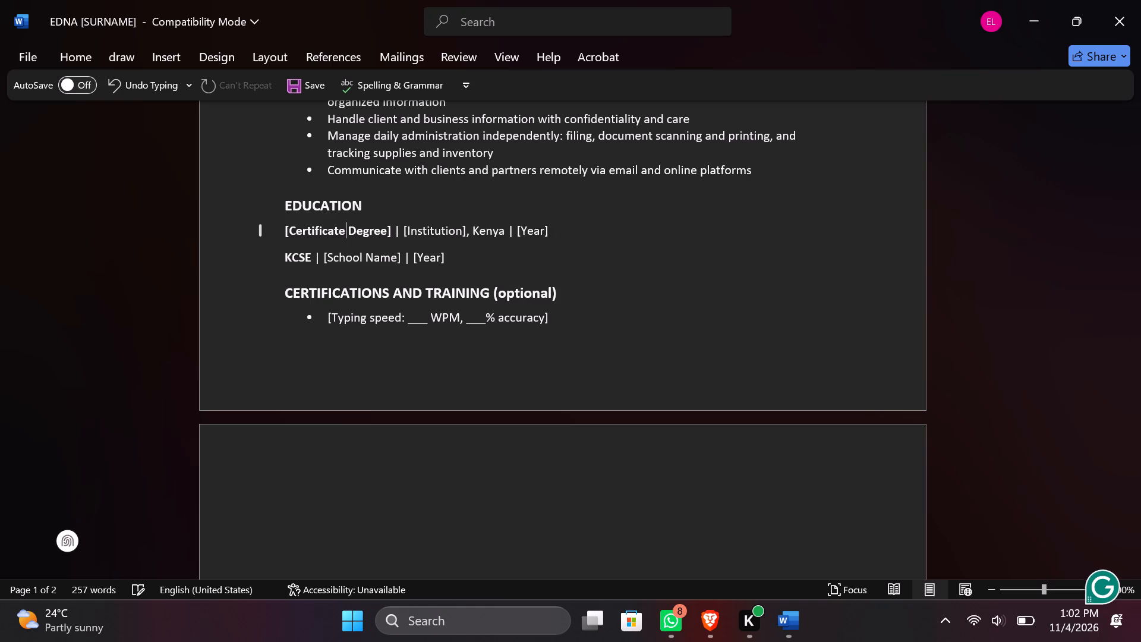
key(BackSpace)
key(BackSpace)
key(BackSpace)
key(BackSpace)
key(BackSpace)
key(BackSpace)
key(BackSpace)
key(BackSpace)
key(BackSpace)
key(BackSpace)
key(BackSpace)
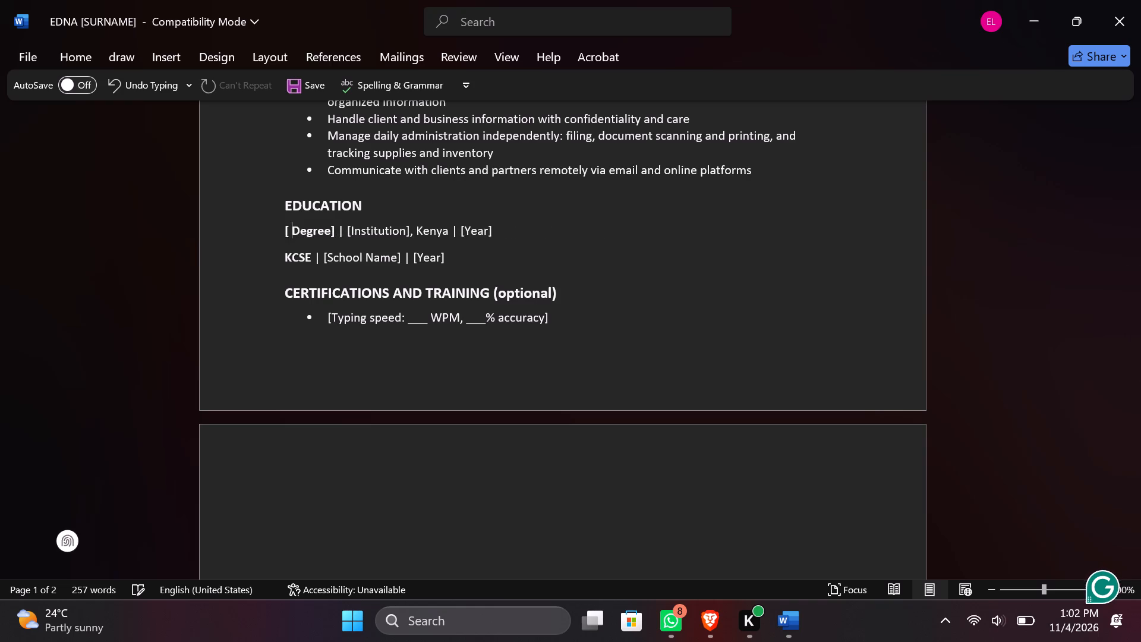
key(BackSpace)
key(Right)
key(Right)
key(Right)
key(Right)
key(Right)
key(Right)
key(Right)
key(Right)
key(Right)
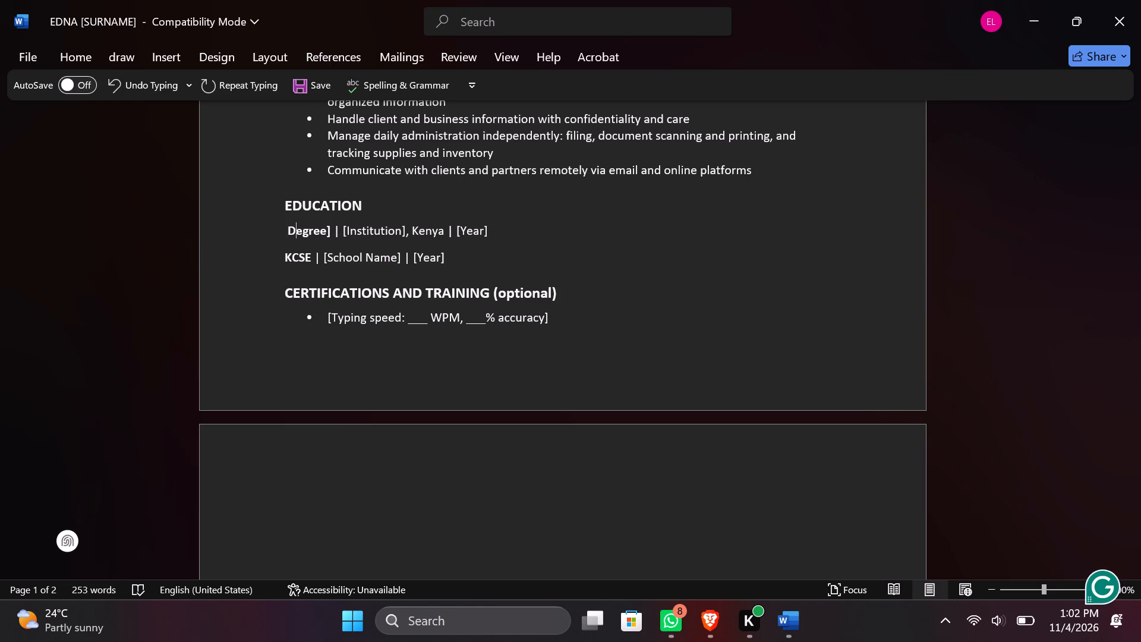
key(Right)
key(Left)
key(BackSpace)
key(BackSpace)
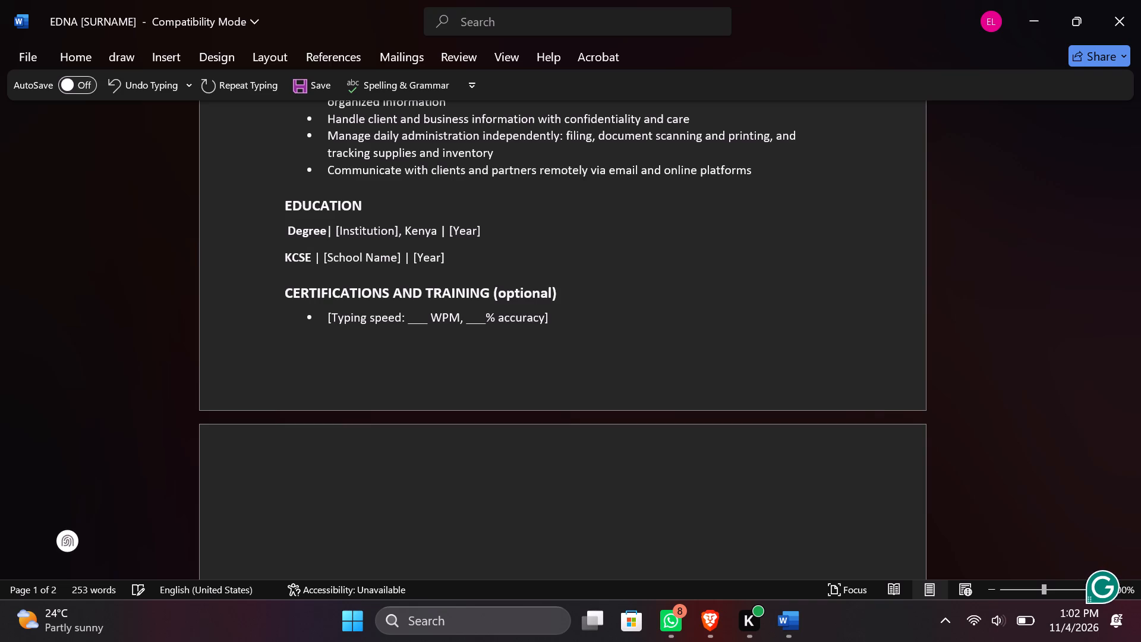
key(space)
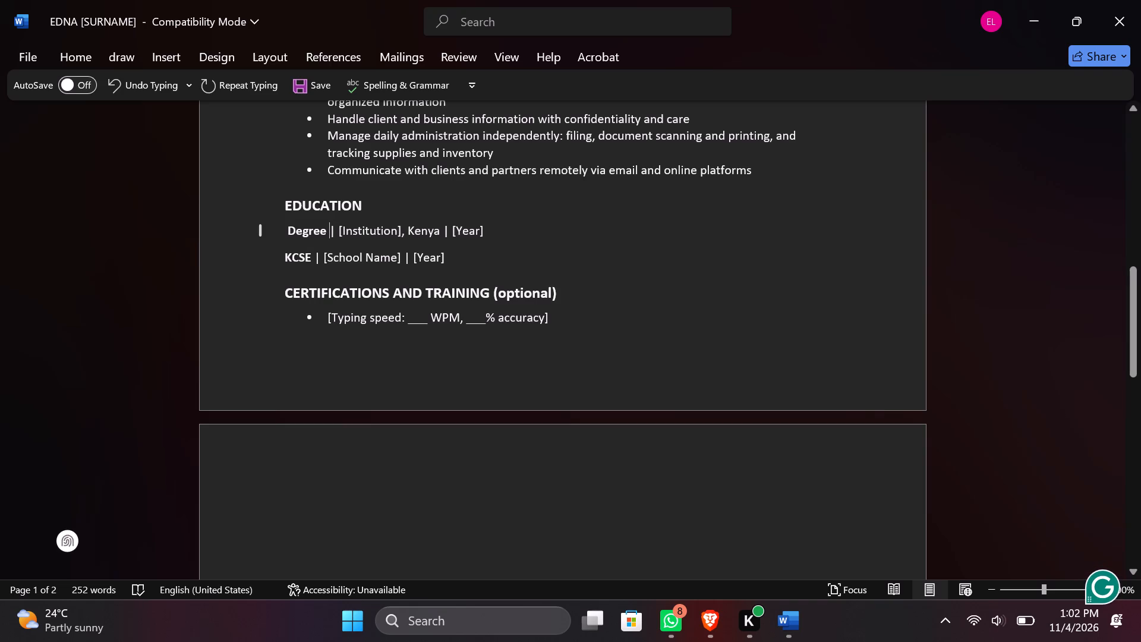
Replace the [Institution] placeholder in the Degree entry with "Kenyatta University – Mama Ngina University College".
click(406, 231)
key(Left)
key(Left)
key(BackSpace)
key(BackSpace)
key(BackSpace)
key(BackSpace)
key(BackSpace)
key(BackSpace)
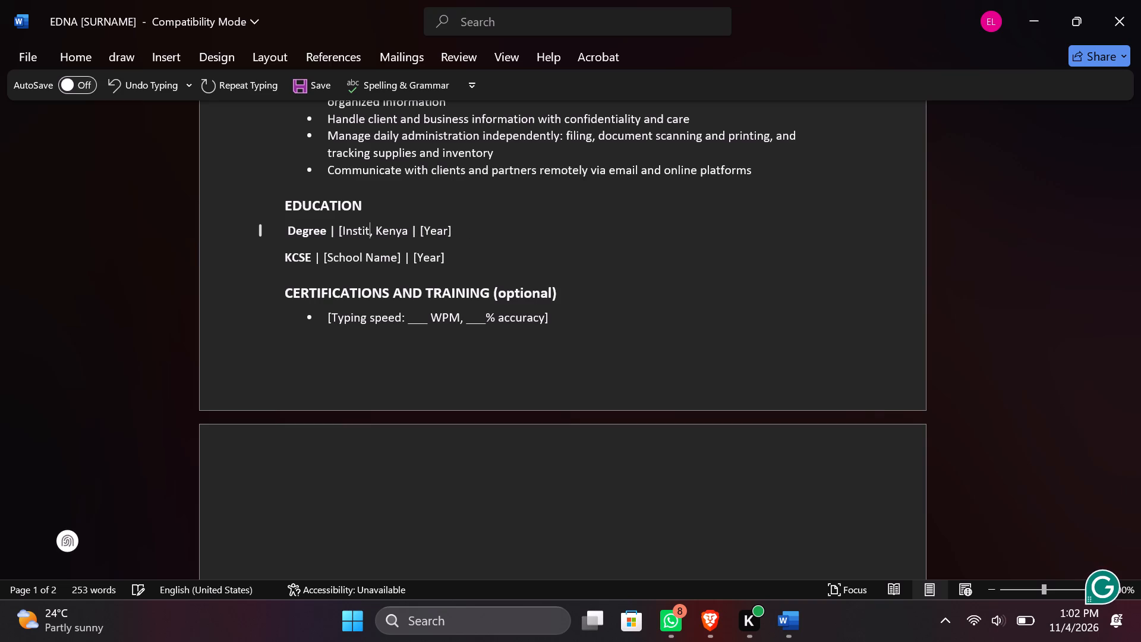
key(BackSpace)
key(BackSpace)
key(BackSpace)
key(BackSpace)
key(BackSpace)
key(BackSpace)
key(BackSpace)
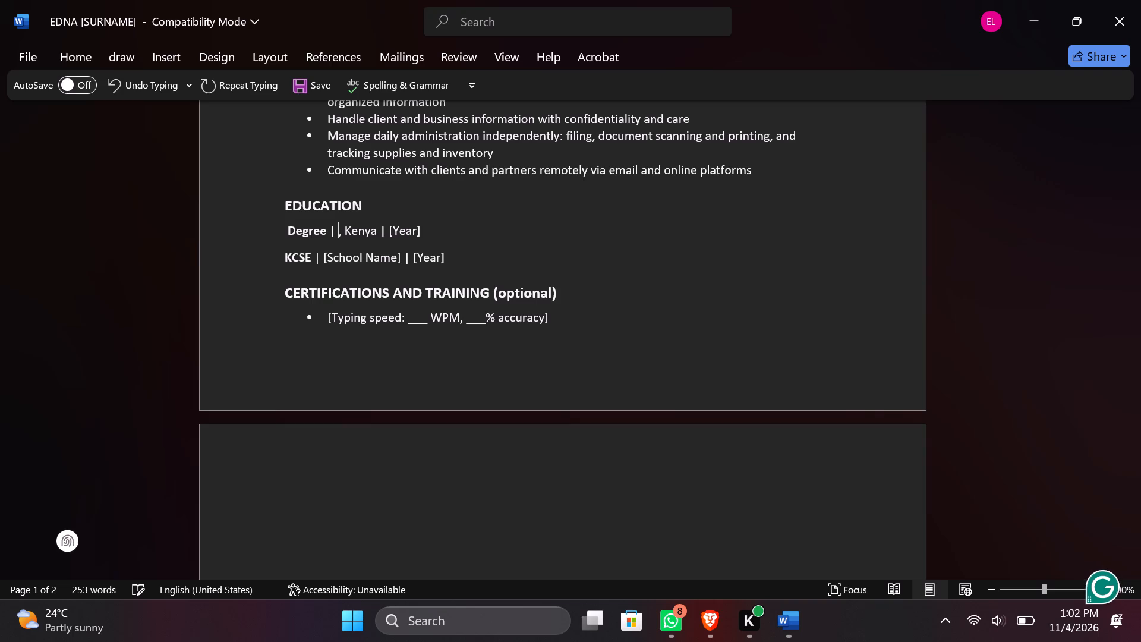
key(BackSpace)
key(space)
key(m)
key(BackSpace)
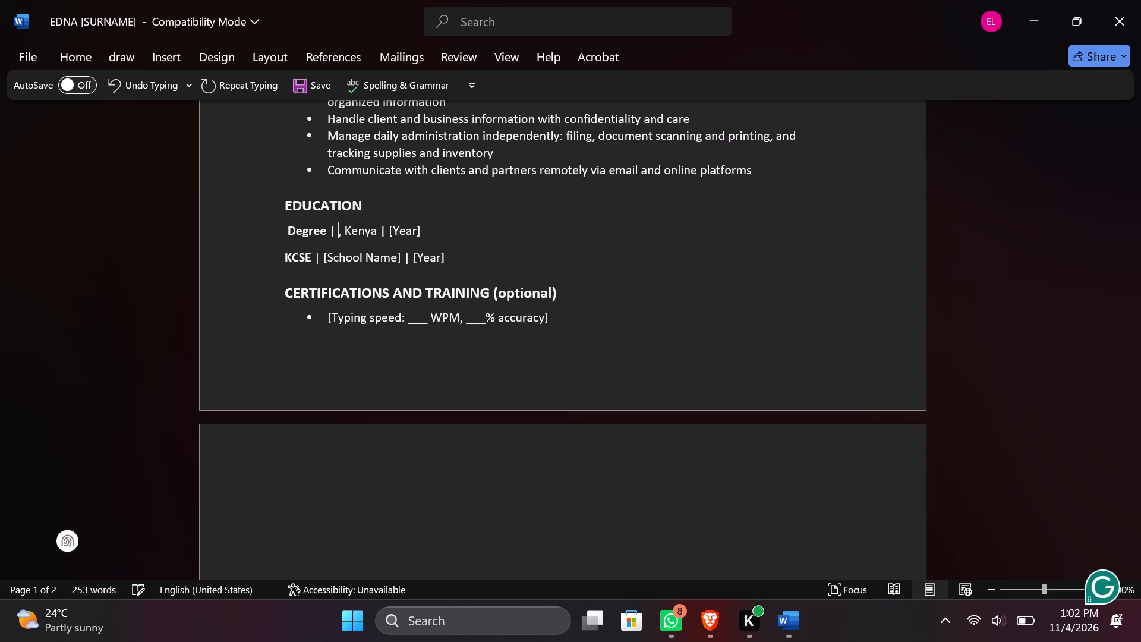
key(BackSpace)
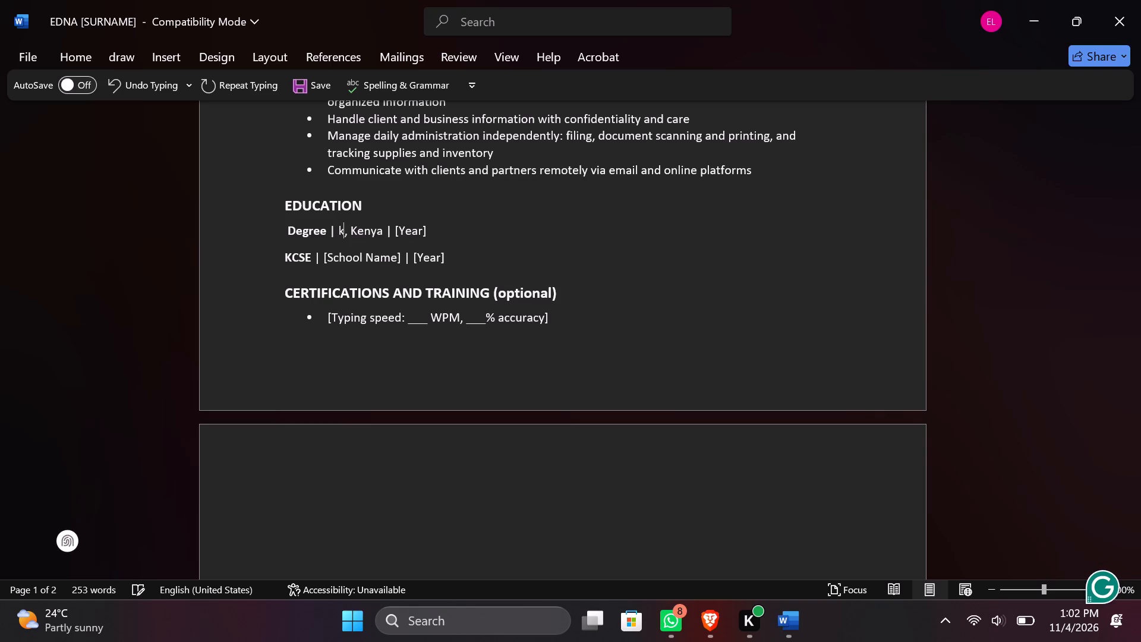
key(k)
text(enyh)
key(BackSpace)
text(atta)
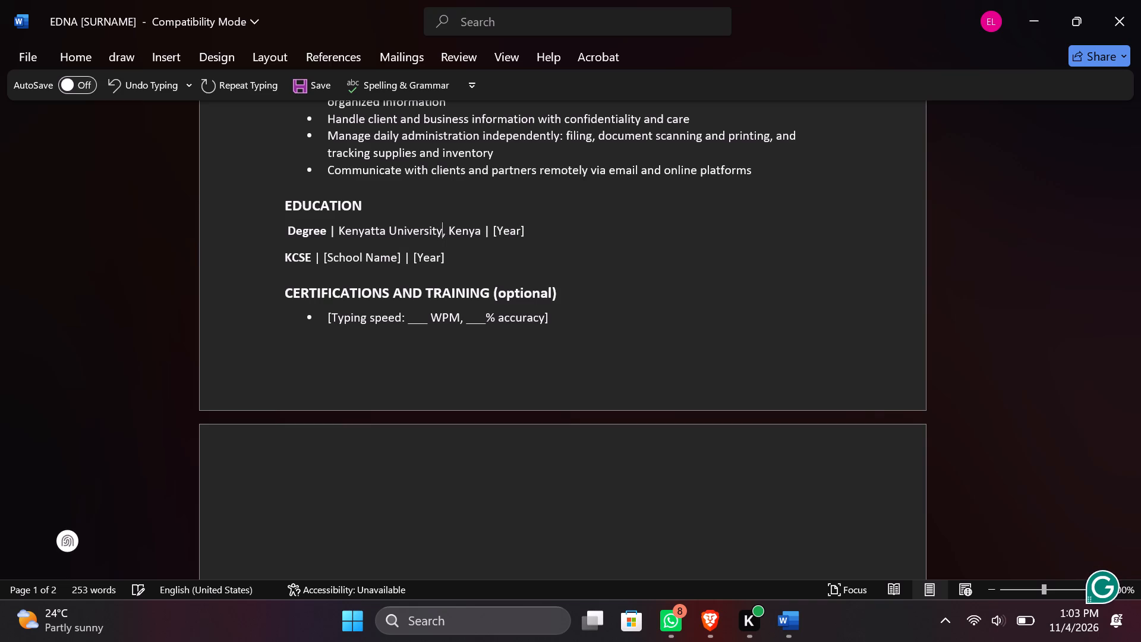
key(minus)
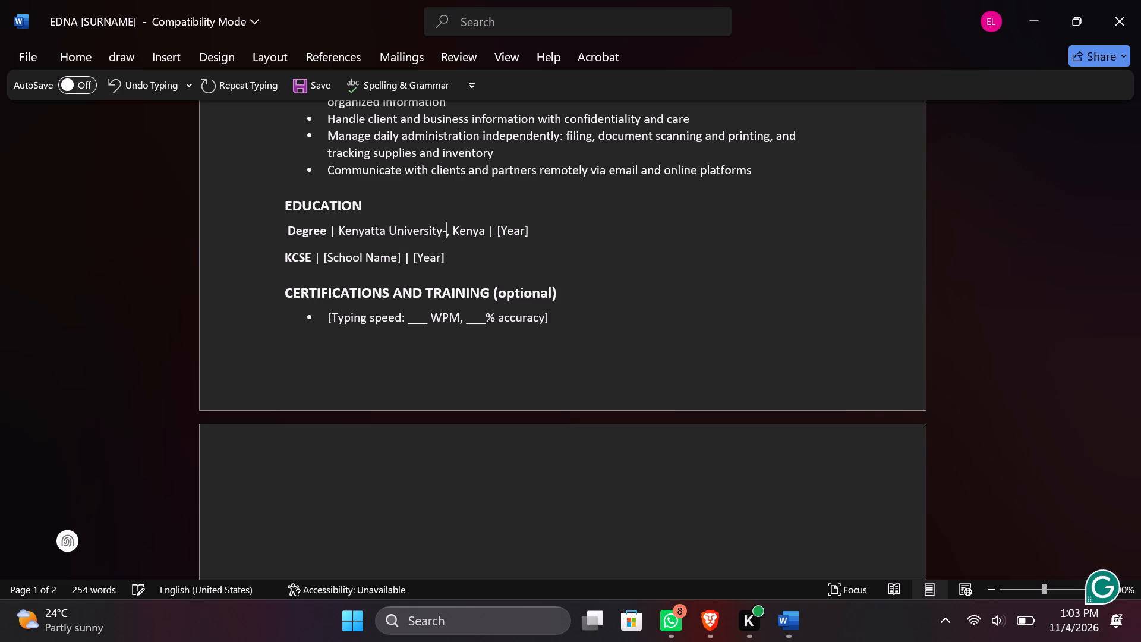
key(BackSpace)
key(space)
text(-)
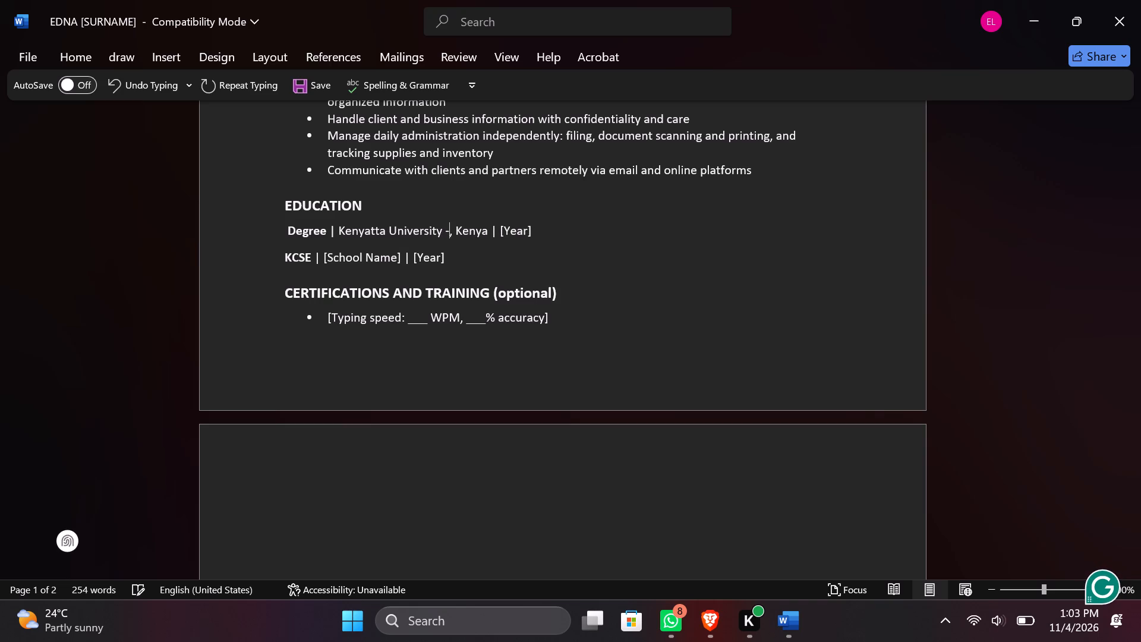
key(space)
text(ama)
key(space)
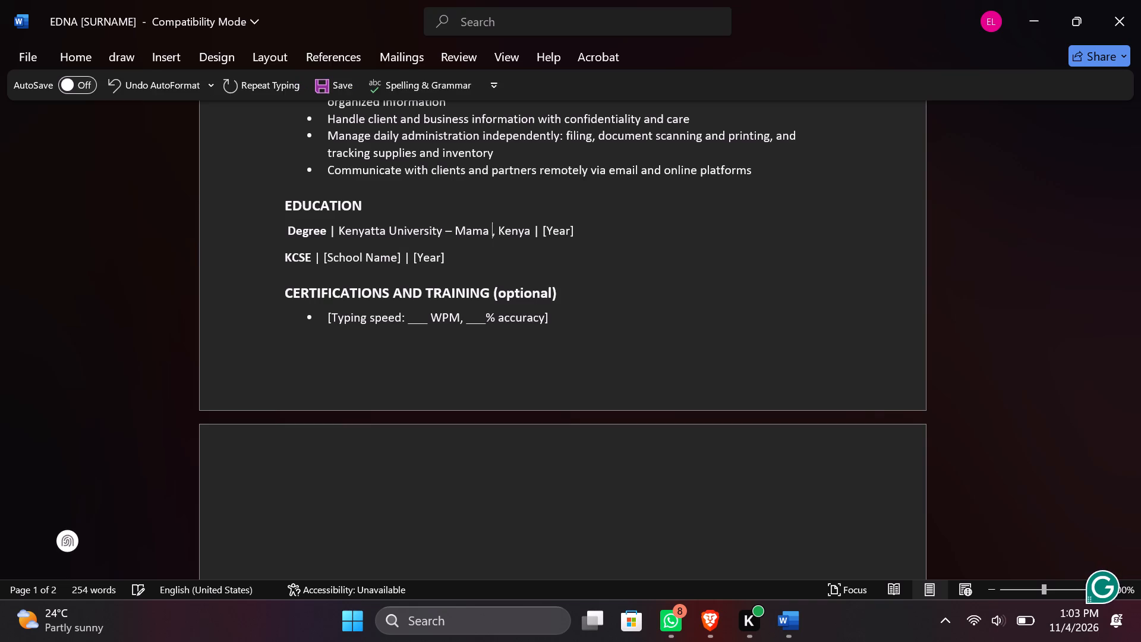
key(g)
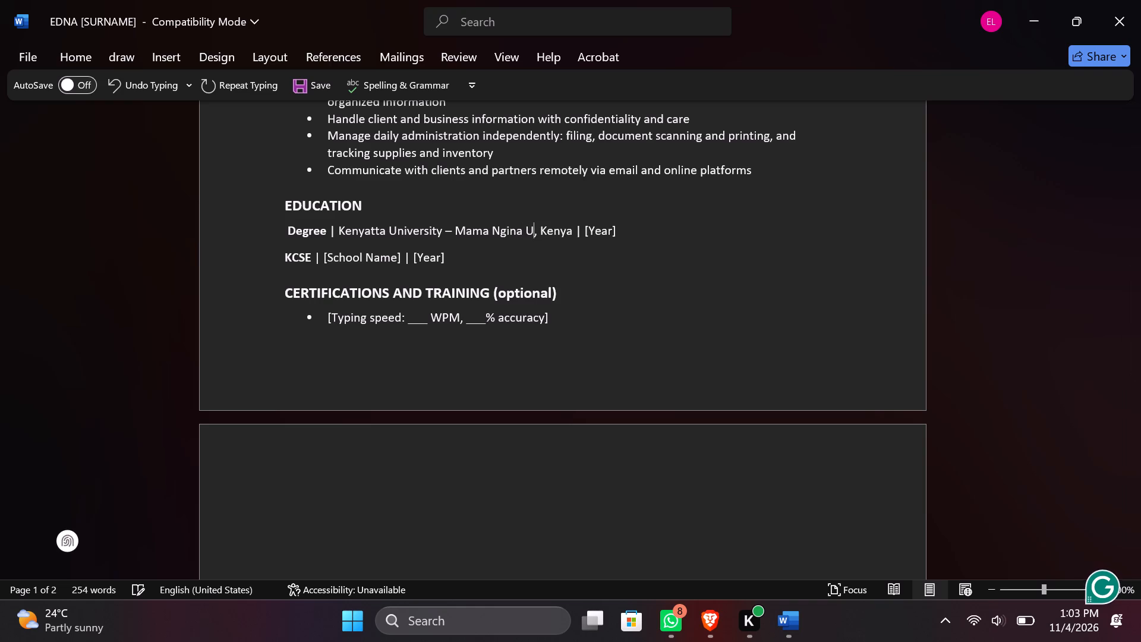
key(BackSpace)
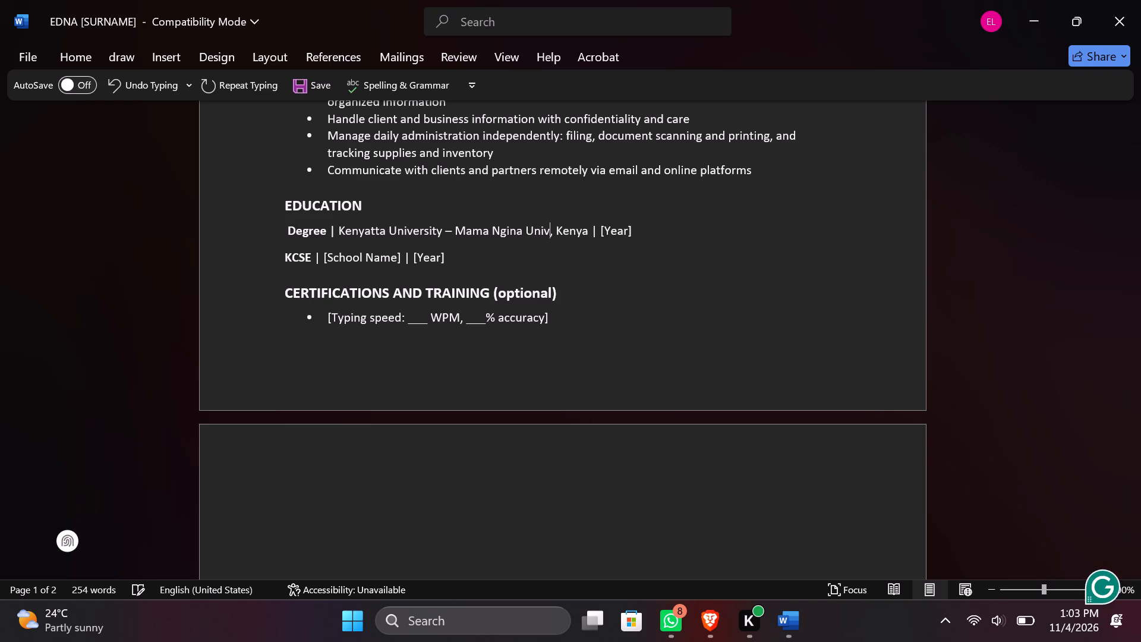
text(ersity)
key(space)
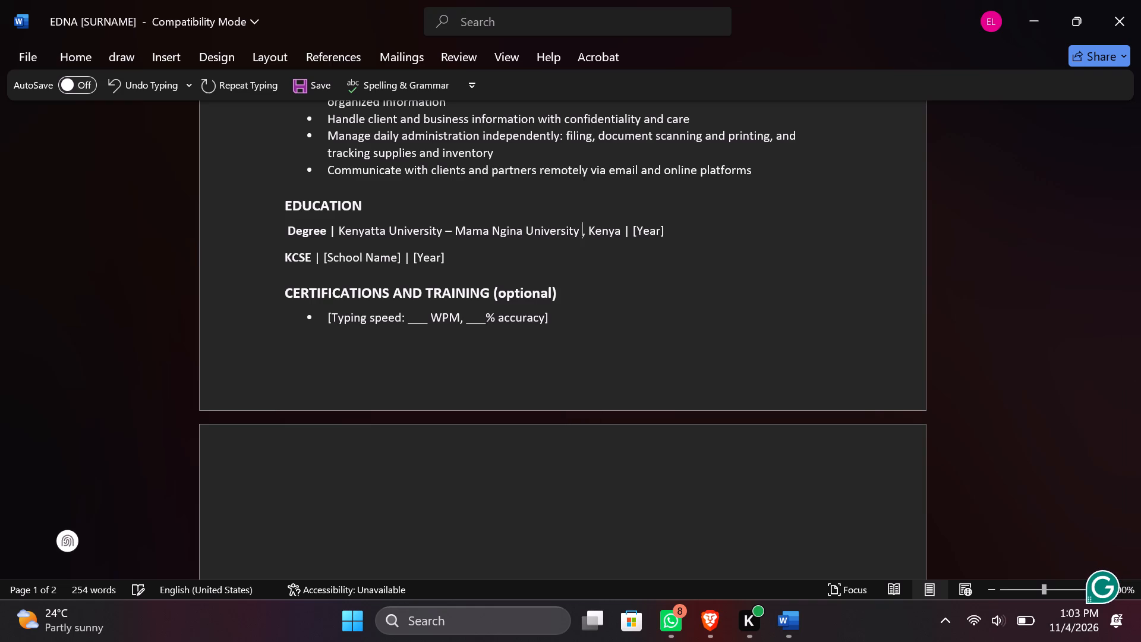
text(ollege)
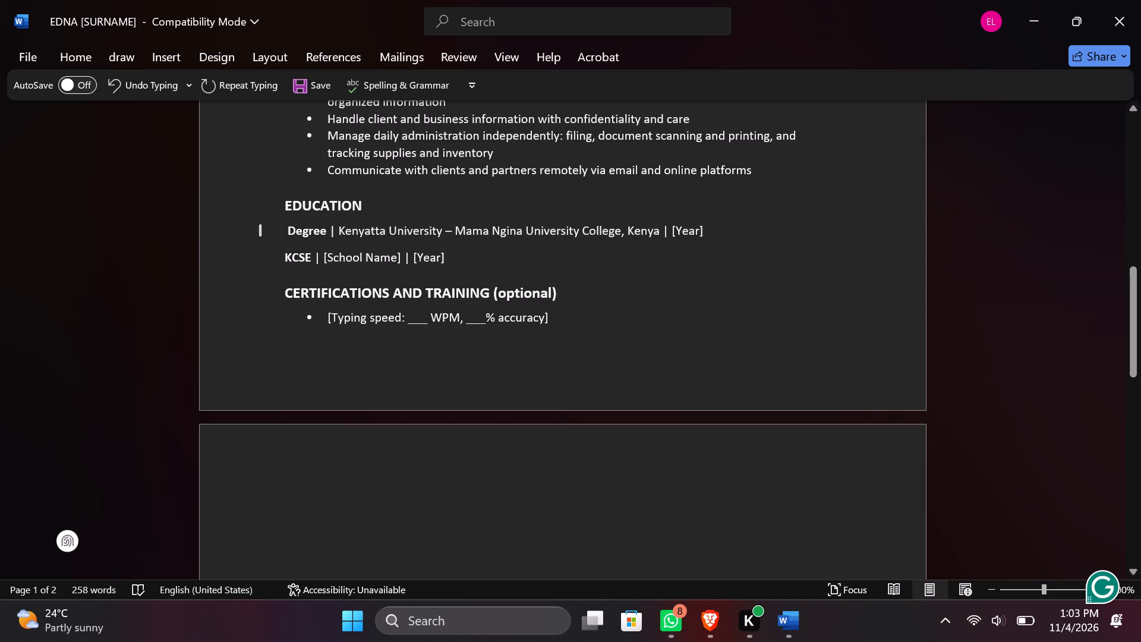
Replace the comma between the college name and "Kenya" in the Degree entry with a vertical bar separator.
key(Right)
key(BackSpace)
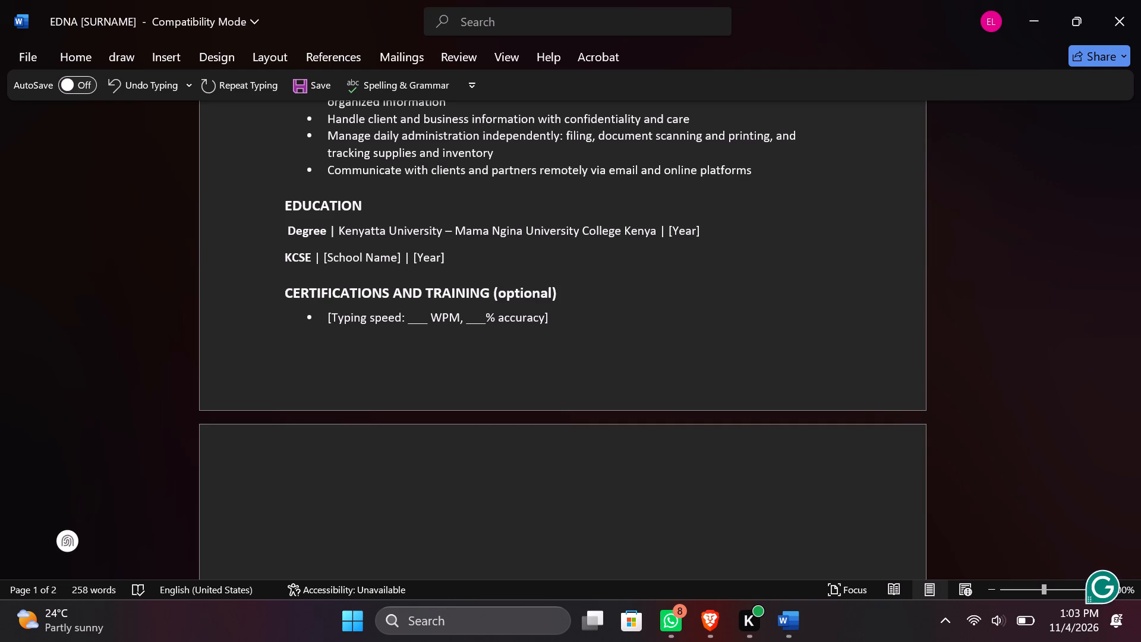
key(backslash)
key(BackSpace)
key(shift+bar)
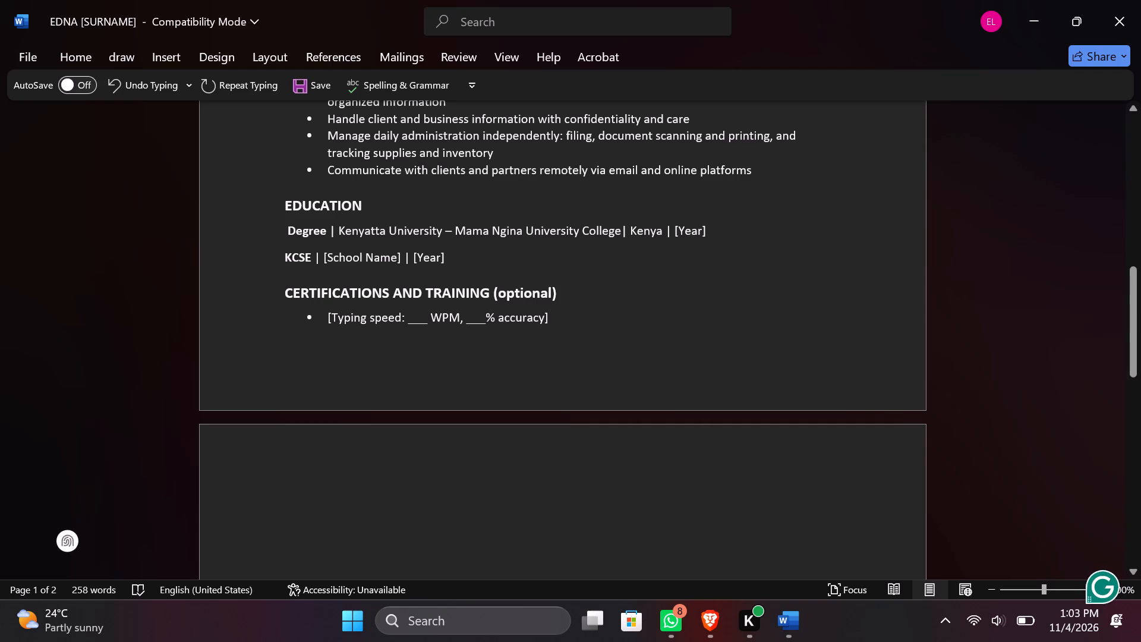
Remove the [Year] placeholder at the end of the Degree entry.
click(704, 233)
key(BackSpace)
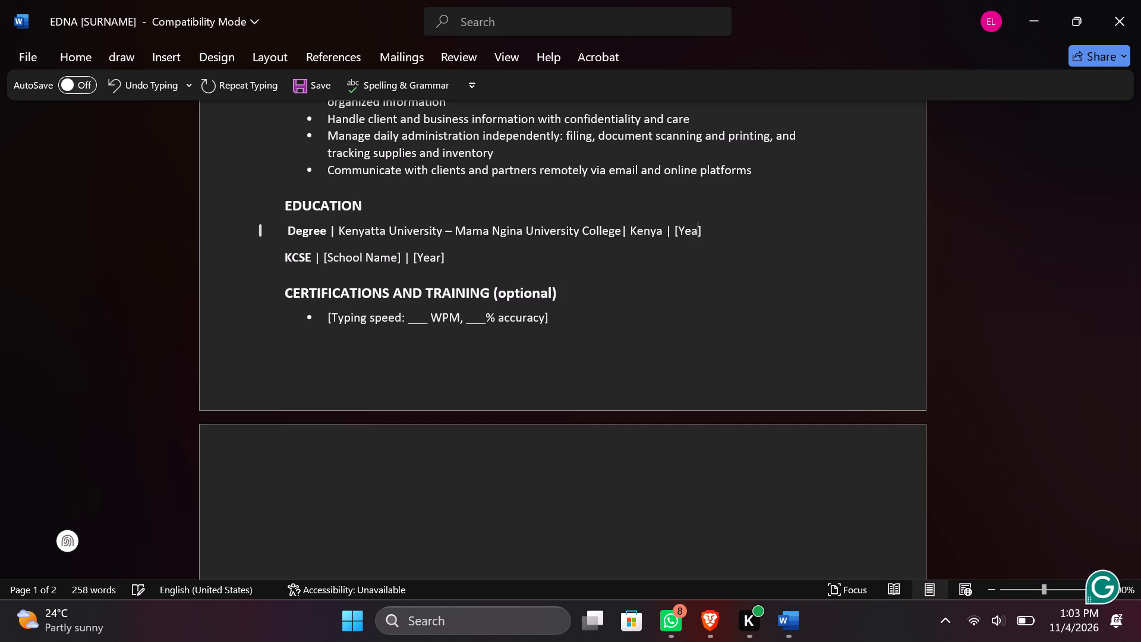
key(Right)
key(BackSpace)
key(BackSpace)
key(BackSpace)
key(BackSpace)
key(BackSpace)
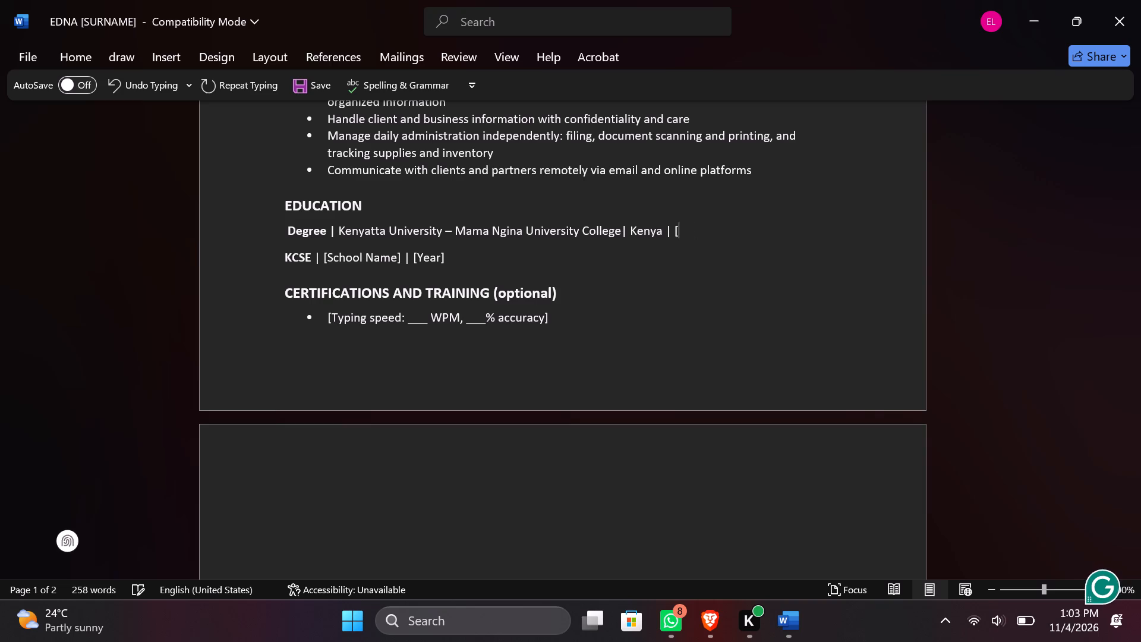
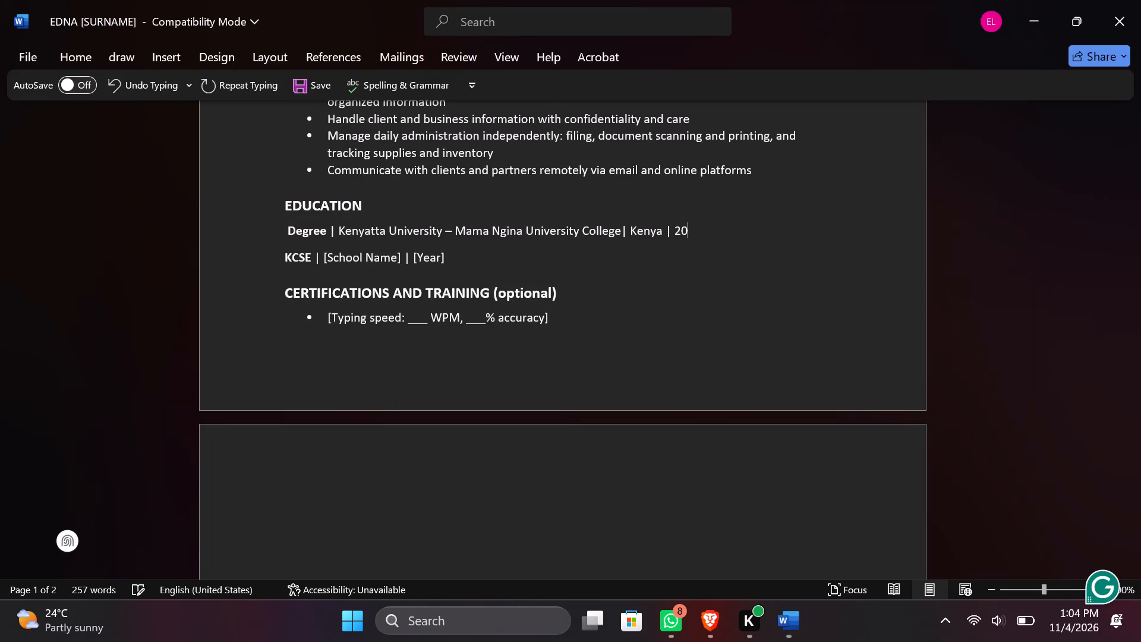
Enter 2023-2027 as the dates at the end of the Degree entry under Education.
text(2027)
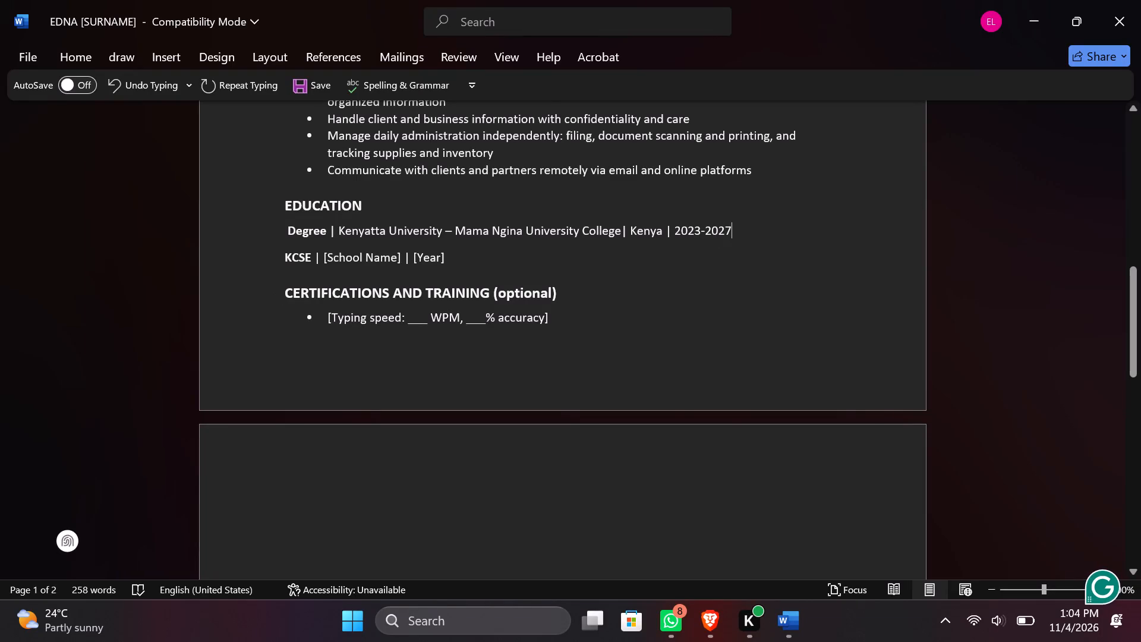
Replace the [School Name] placeholder in the KCSE entry with "Ng'iya Girls' High School".
click(403, 256)
key(BackSpace)
key(BackSpace)
key(BackSpace)
key(BackSpace)
key(BackSpace)
key(BackSpace)
key(BackSpace)
key(BackSpace)
key(BackSpace)
key(BackSpace)
key(BackSpace)
key(BackSpace)
key(BackSpace)
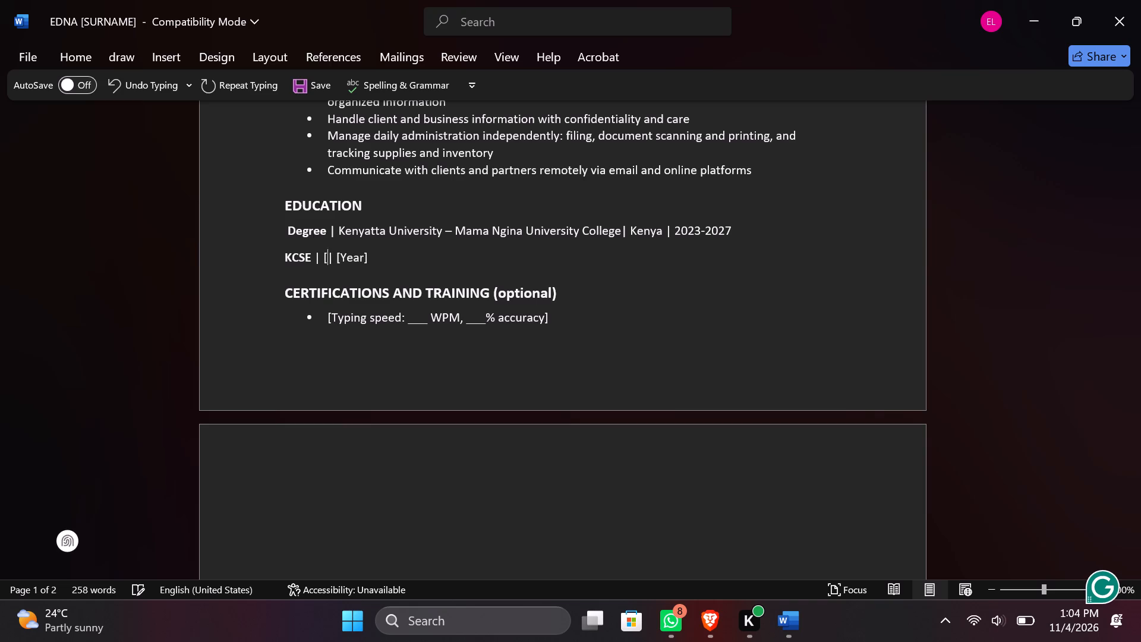
key(BackSpace)
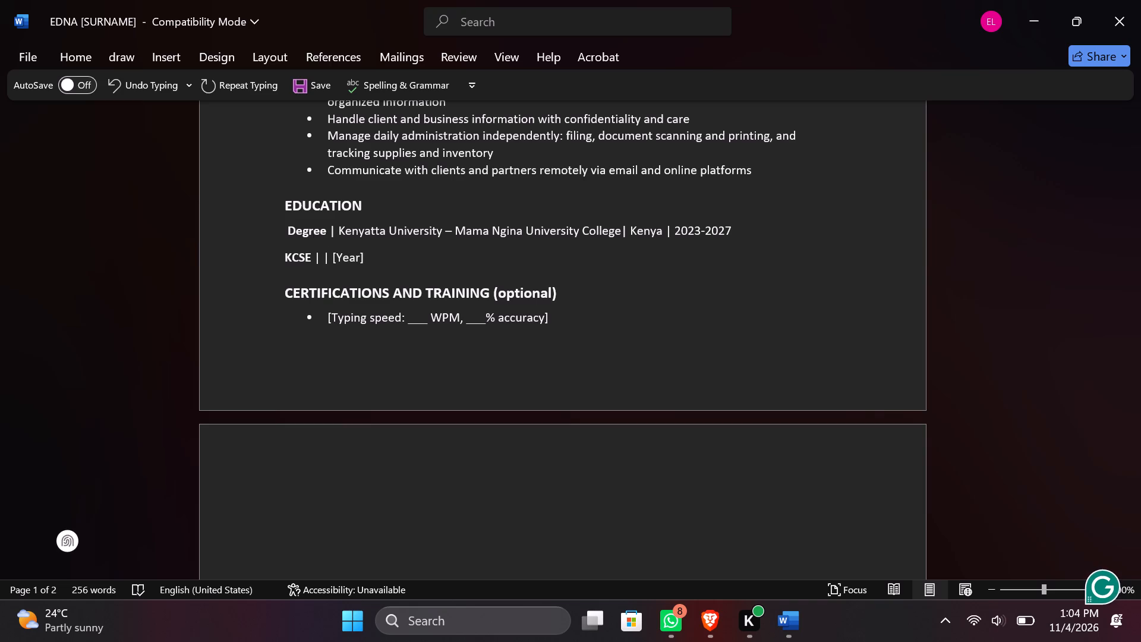
key(g)
key(apostrophe)
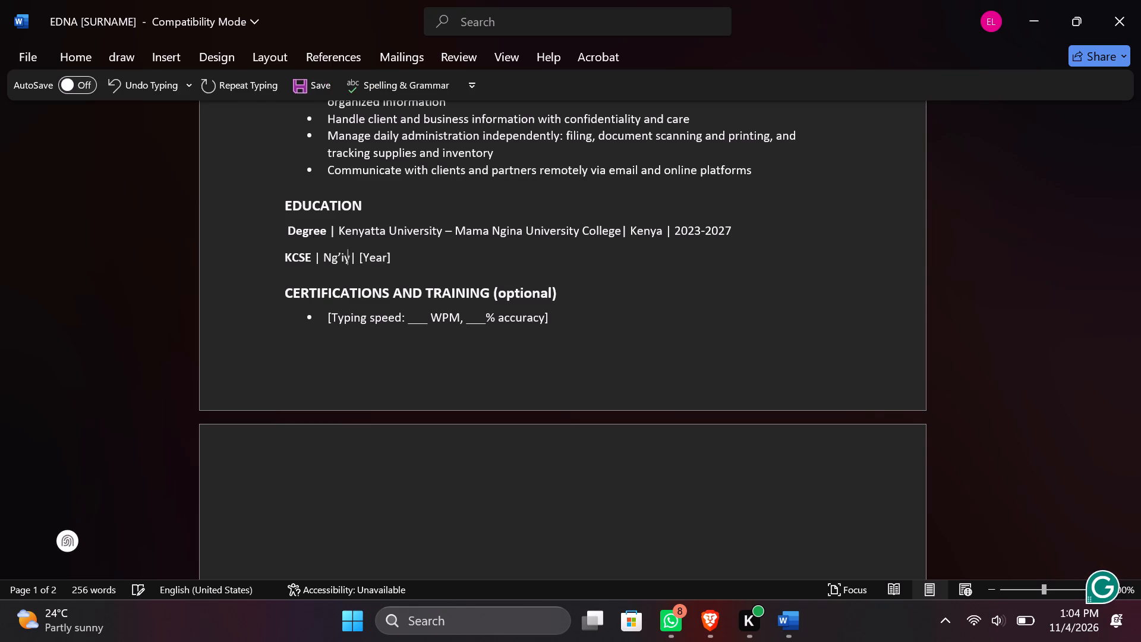
key(BackSpace)
text(A)
key(space)
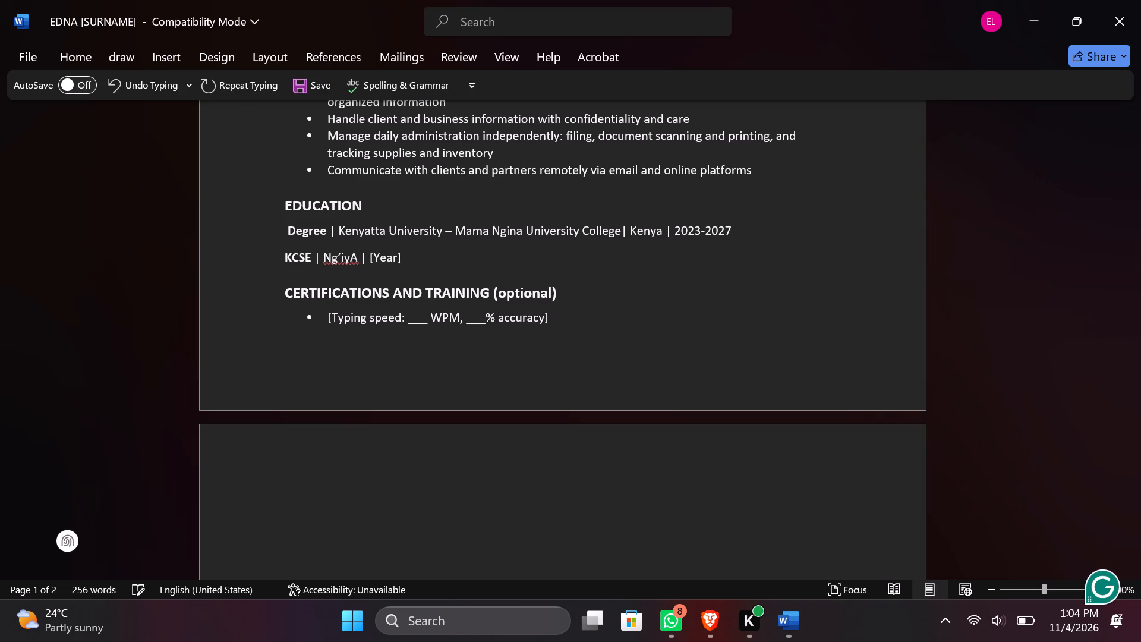
key(BackSpace)
key(BackSpace)
key(a)
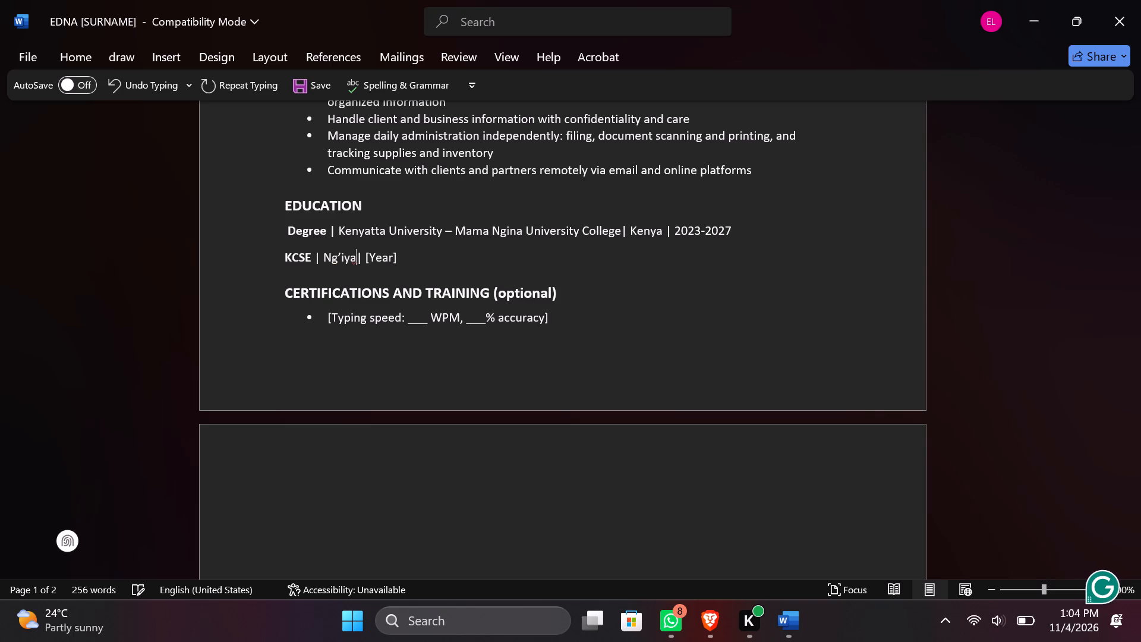
text(irls)
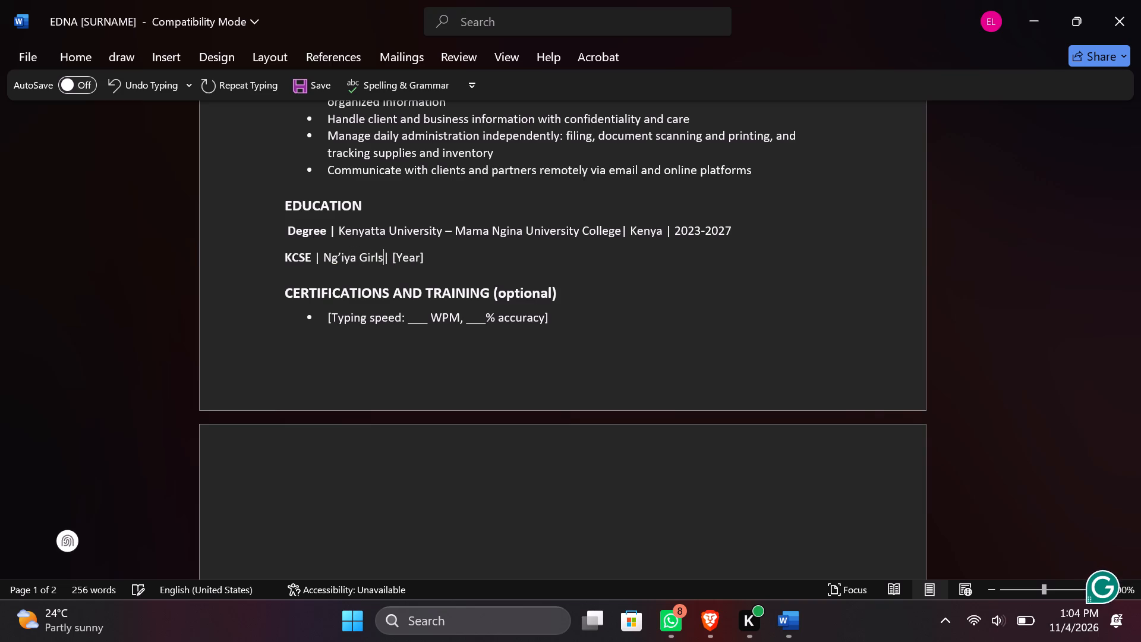
text(')
key(space)
text(igh)
key(space)
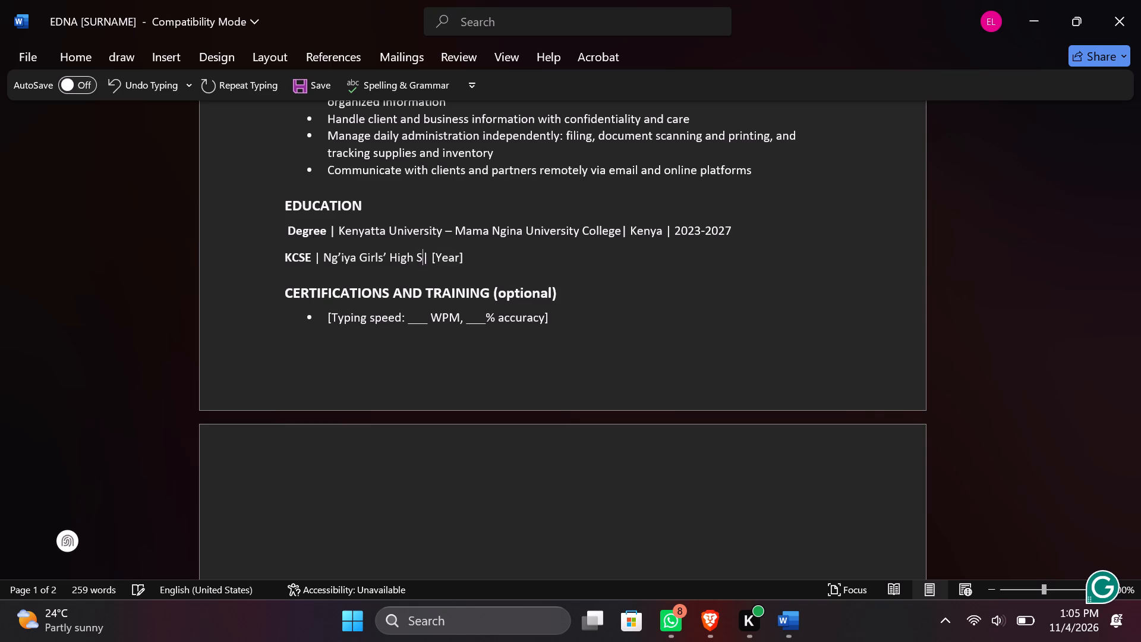
text(chool)
Replace the [Year] placeholder in the KCSE entry with 2019-2022.
click(496, 264)
key(BackSpace)
key(BackSpace)
key(BackSpace)
key(BackSpace)
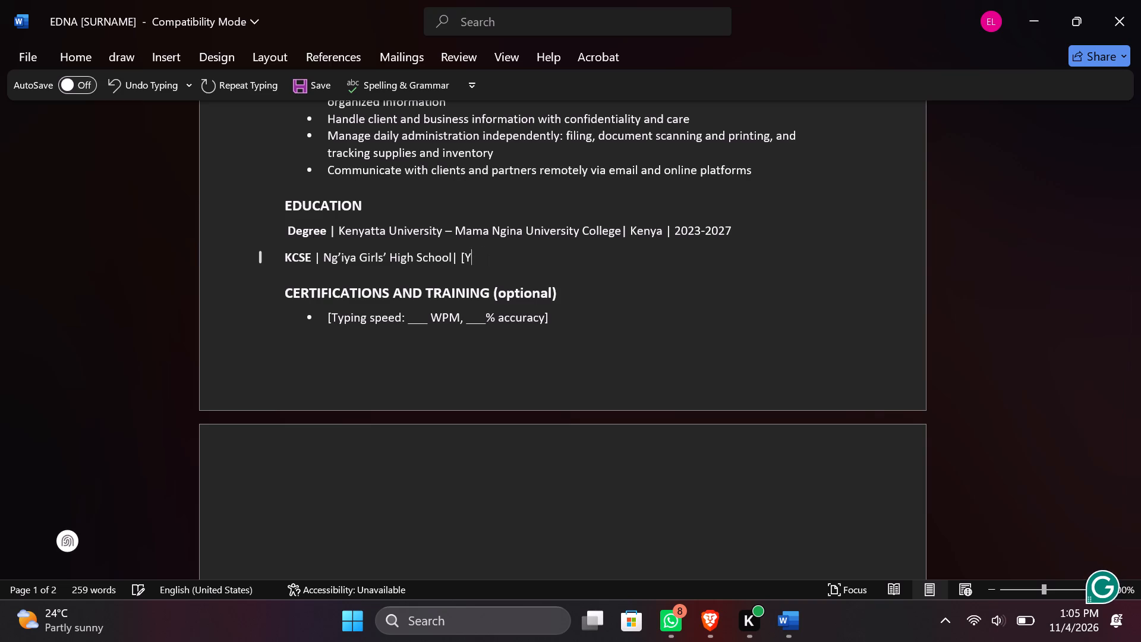
key(BackSpace)
key(BackSpace)
text(20)
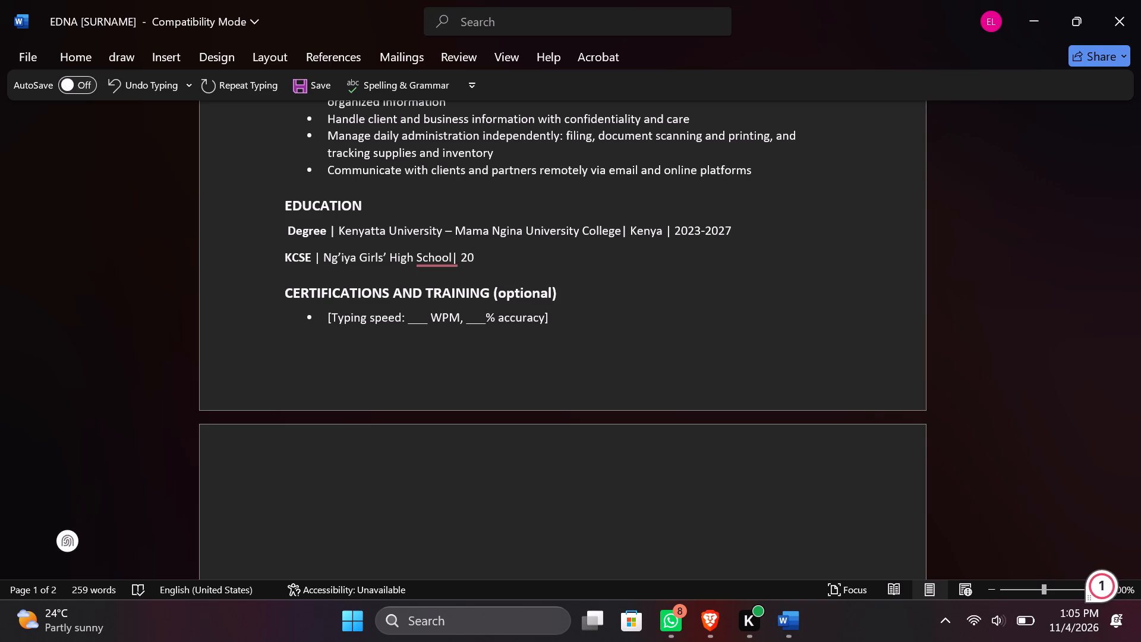
text(19)
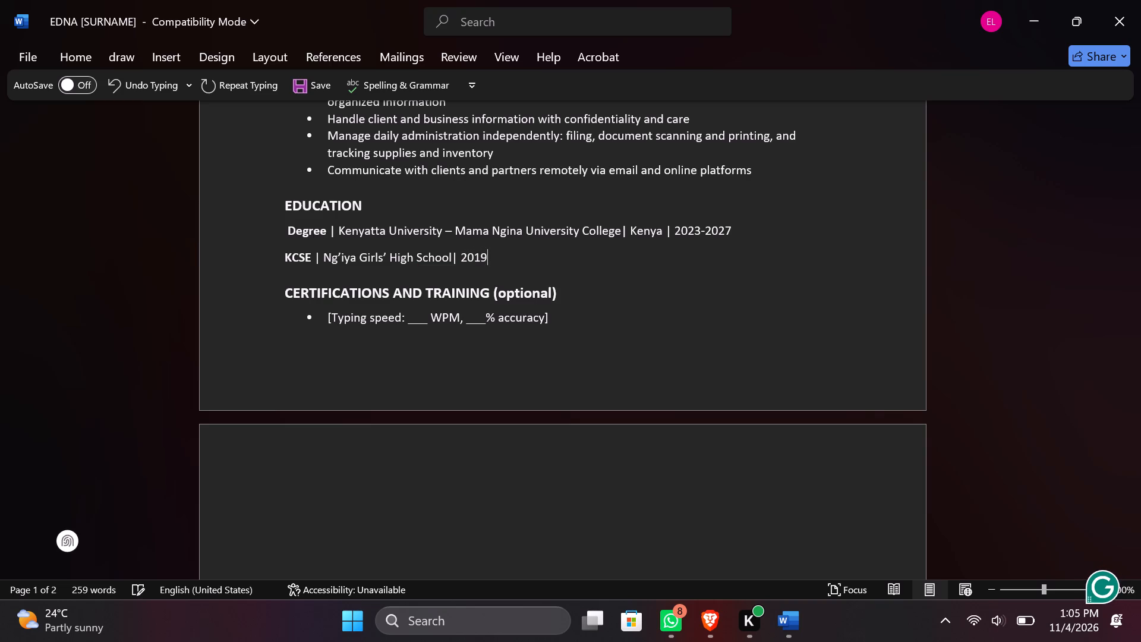
text(-2022)
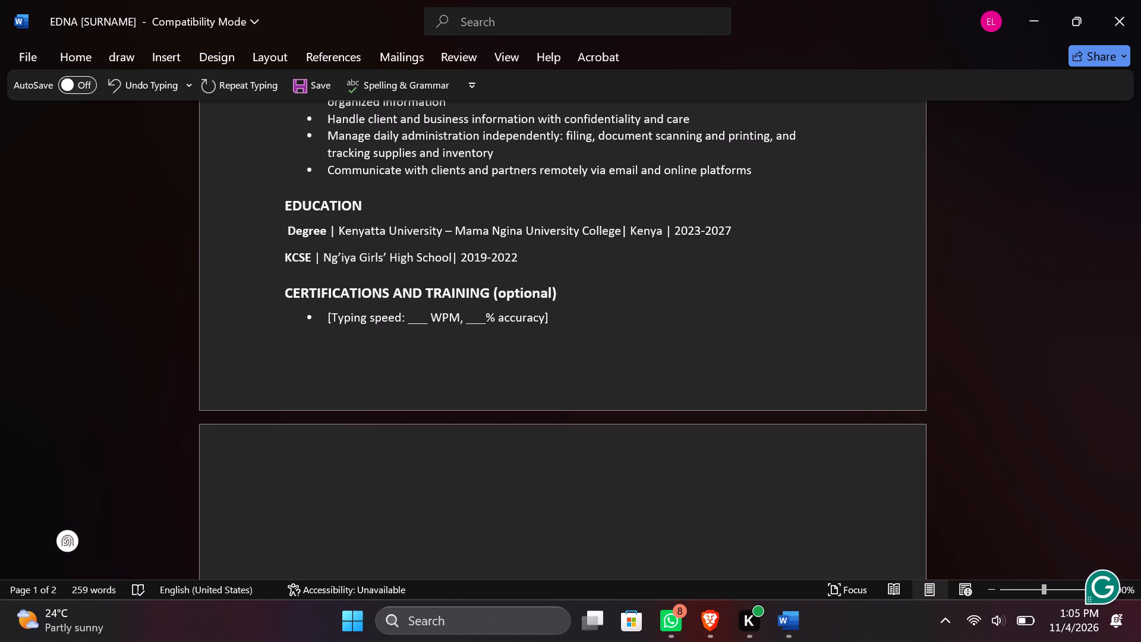
Remove "(optional)" from the Certifications and Training heading.
click(585, 305)
key(BackSpace)
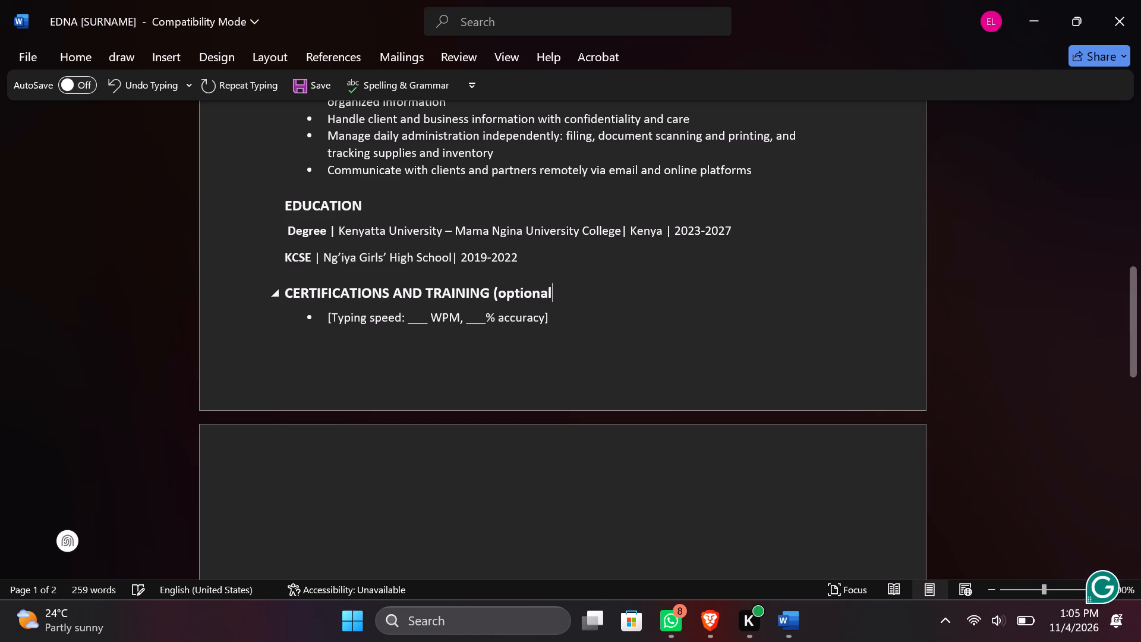
key(BackSpace)
key(BackSpace)
key(BackSpace)
key(BackSpace)
key(BackSpace)
key(BackSpace)
key(BackSpace)
key(BackSpace)
key(BackSpace)
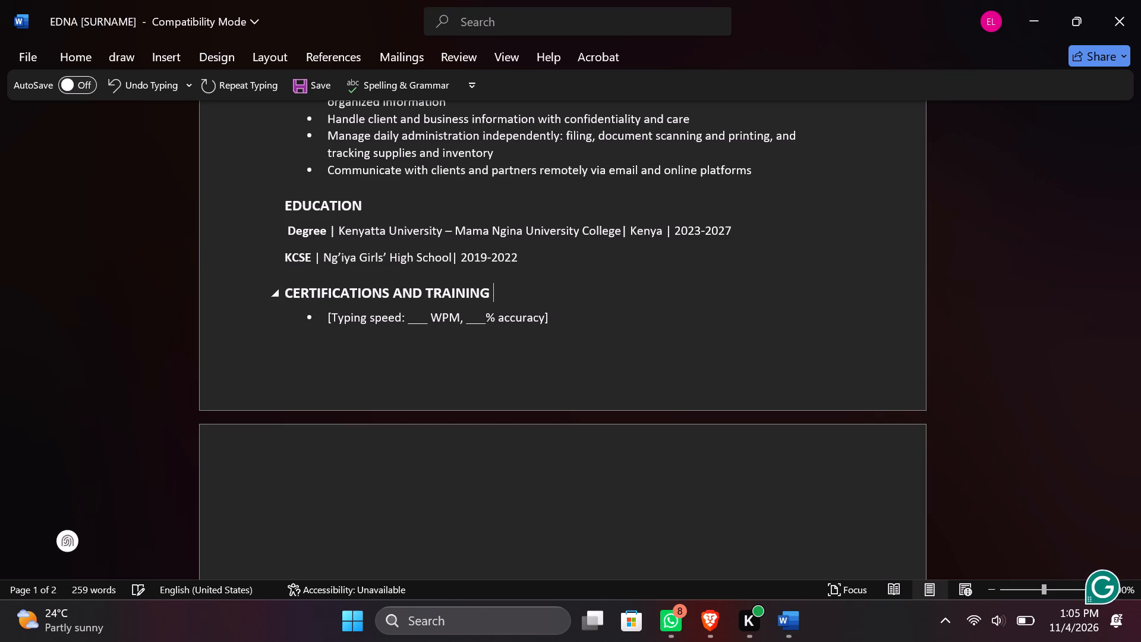
Clear the typing speed placeholder text under Certifications and Training, keeping the empty bullet.
click(598, 328)
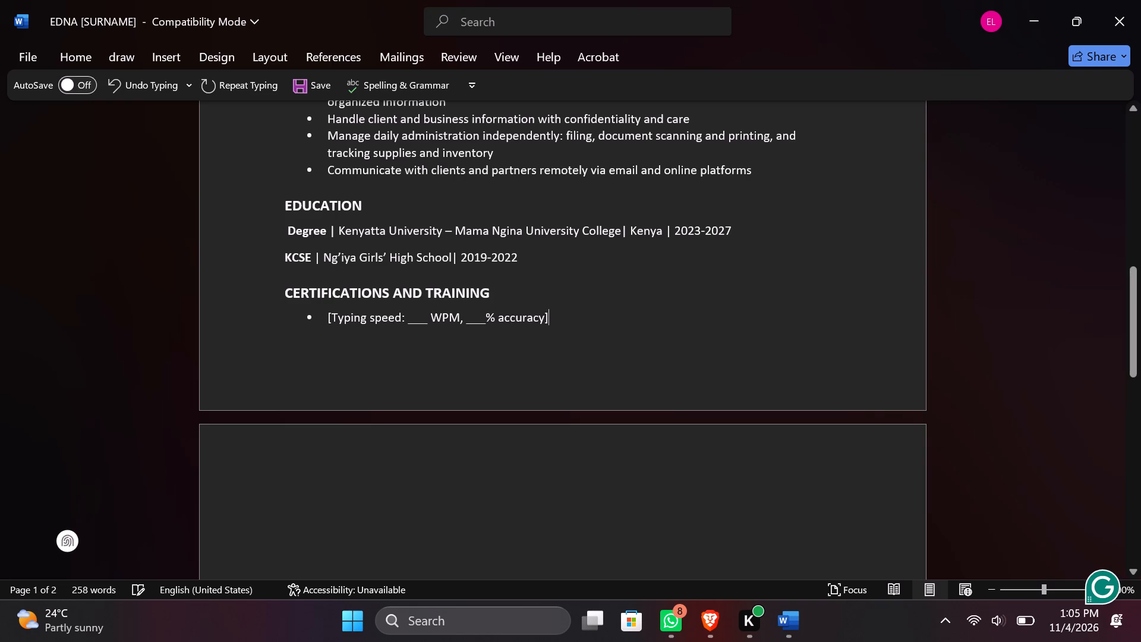
key(BackSpace)
key(BackSpace)
key(BackSpace)
key(BackSpace)
key(BackSpace)
key(BackSpace)
key(BackSpace)
key(BackSpace)
key(BackSpace)
key(BackSpace)
key(BackSpace)
key(BackSpace)
key(BackSpace)
key(BackSpace)
key(BackSpace)
key(BackSpace)
key(BackSpace)
key(BackSpace)
key(BackSpace)
key(BackSpace)
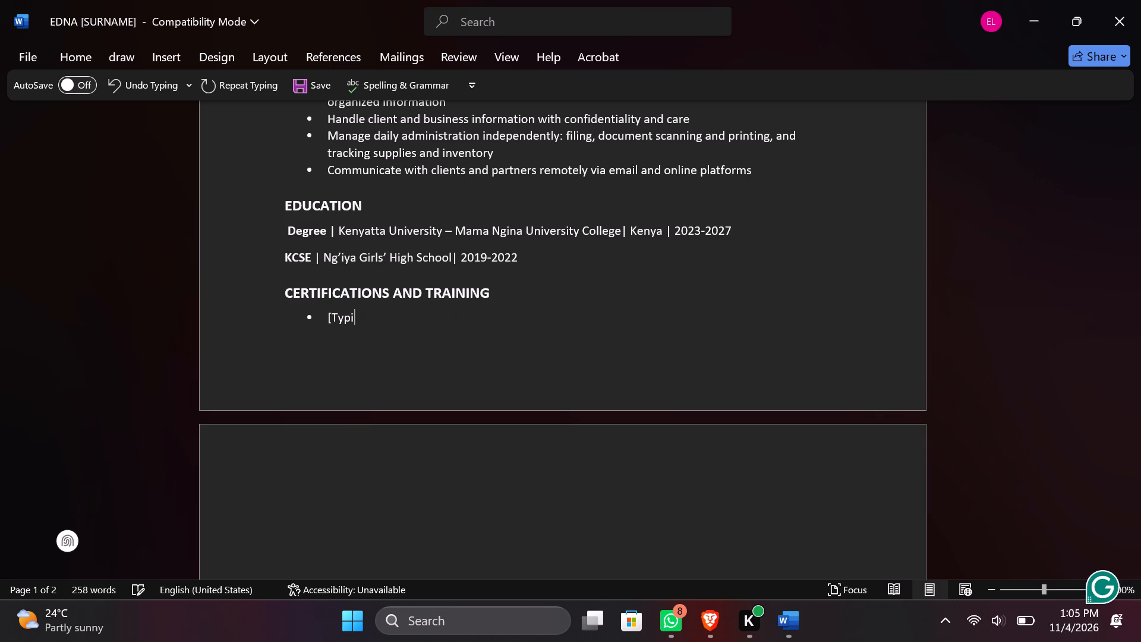
key(BackSpace)
key(BackSpace)
key(BackSpace)
key(BackSpace)
key(BackSpace)
Open the earlier CV Word document dated 11/3/2026 8:11 AM from the Downloads folder and go to its Certifications & Training section.
click(500, 618)
text(file)
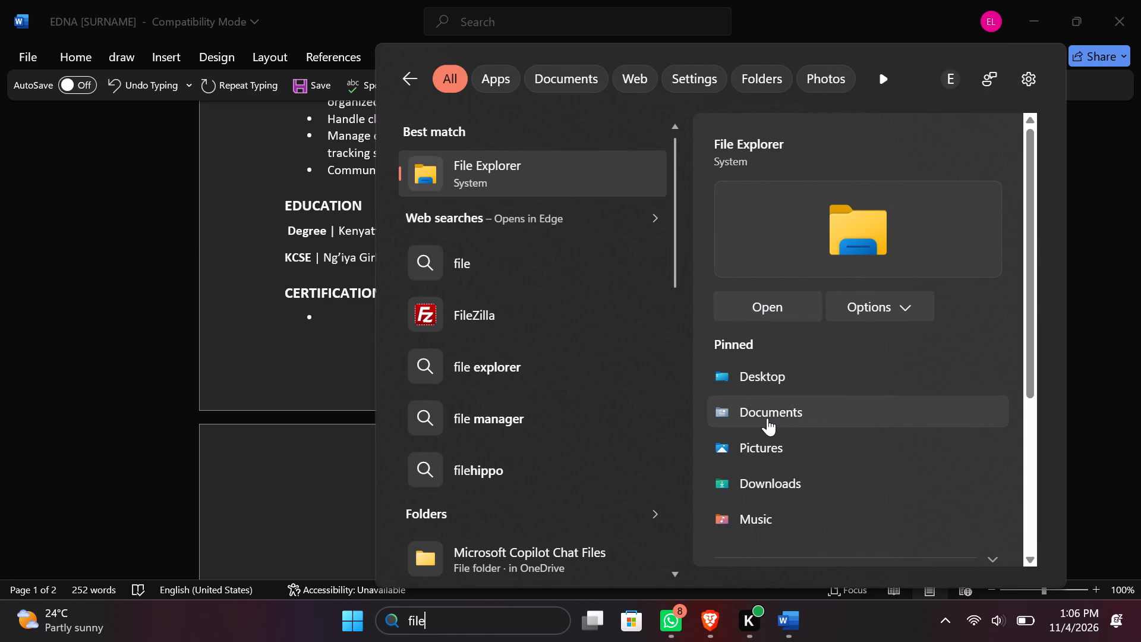
double_click(755, 491)
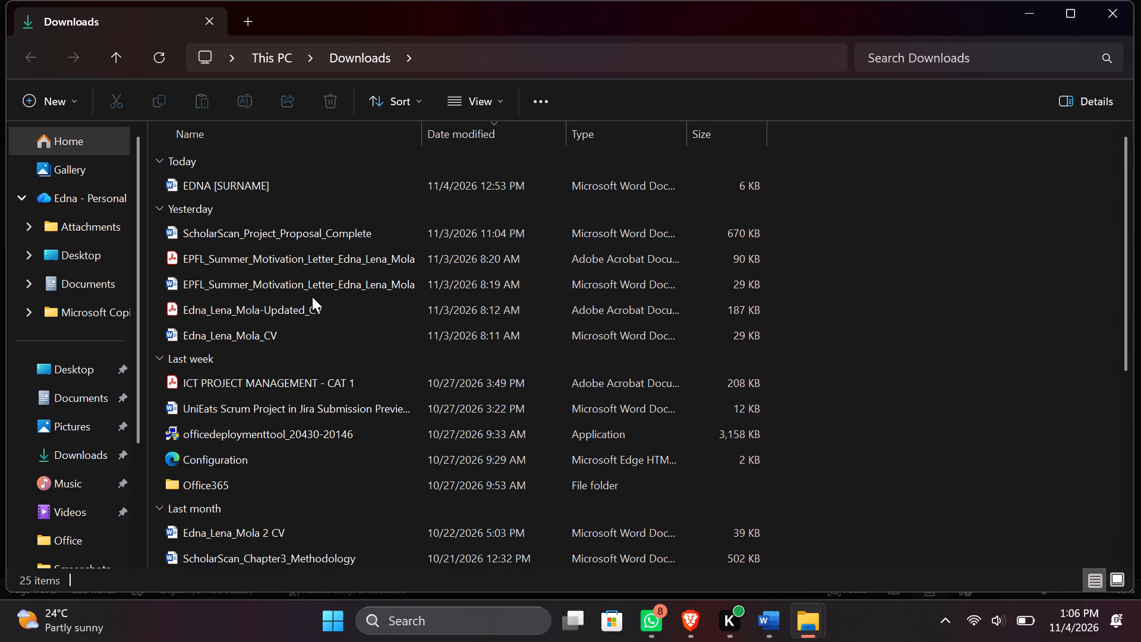
scroll(313, 297, down, 1)
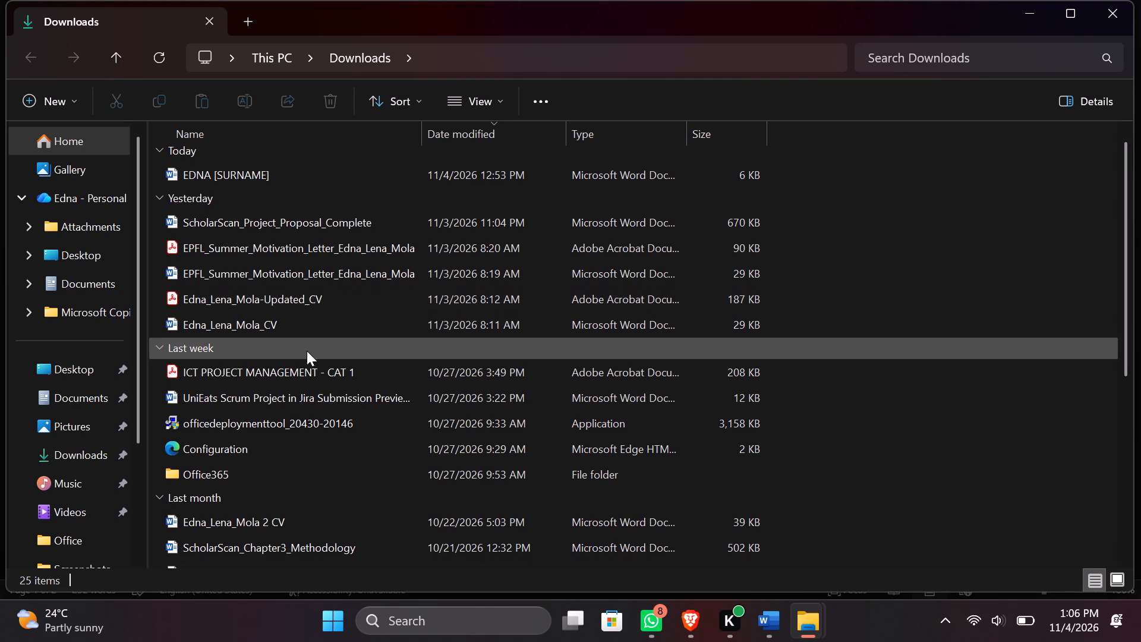
triple_click(294, 313)
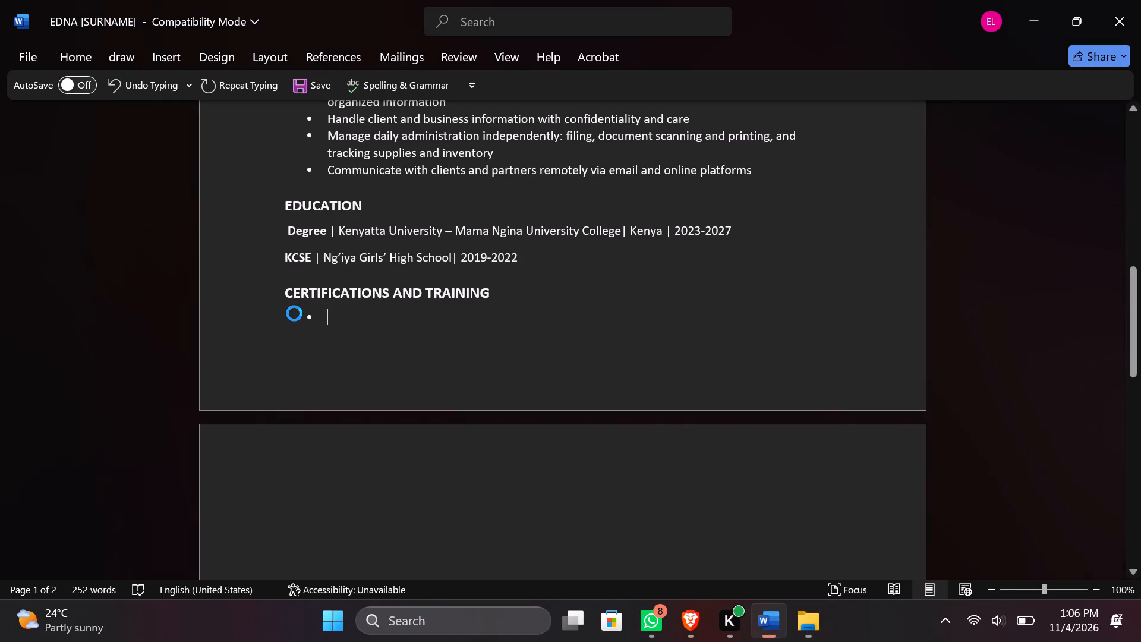
scroll(518, 313, down, 7)
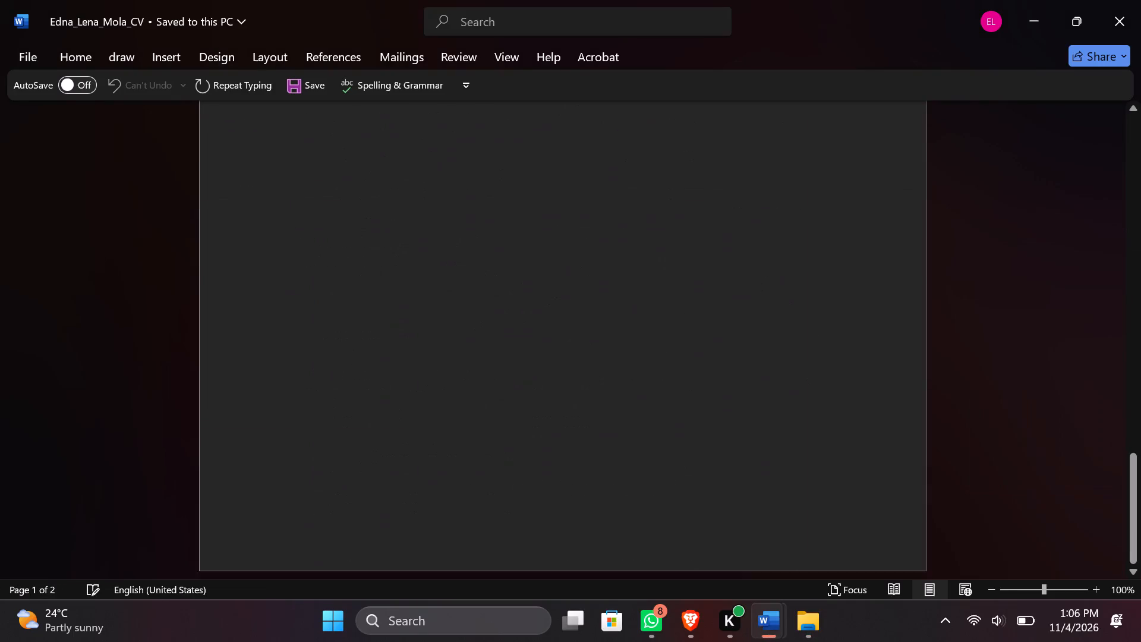
scroll(518, 313, up, 3)
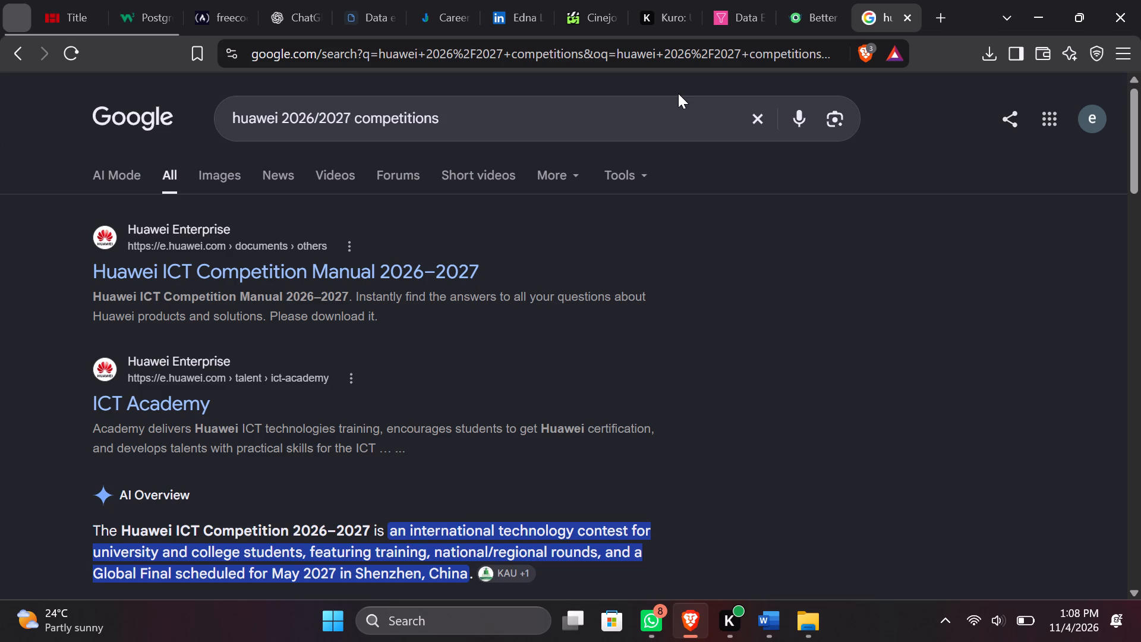
scroll(611, 211, down, 3)
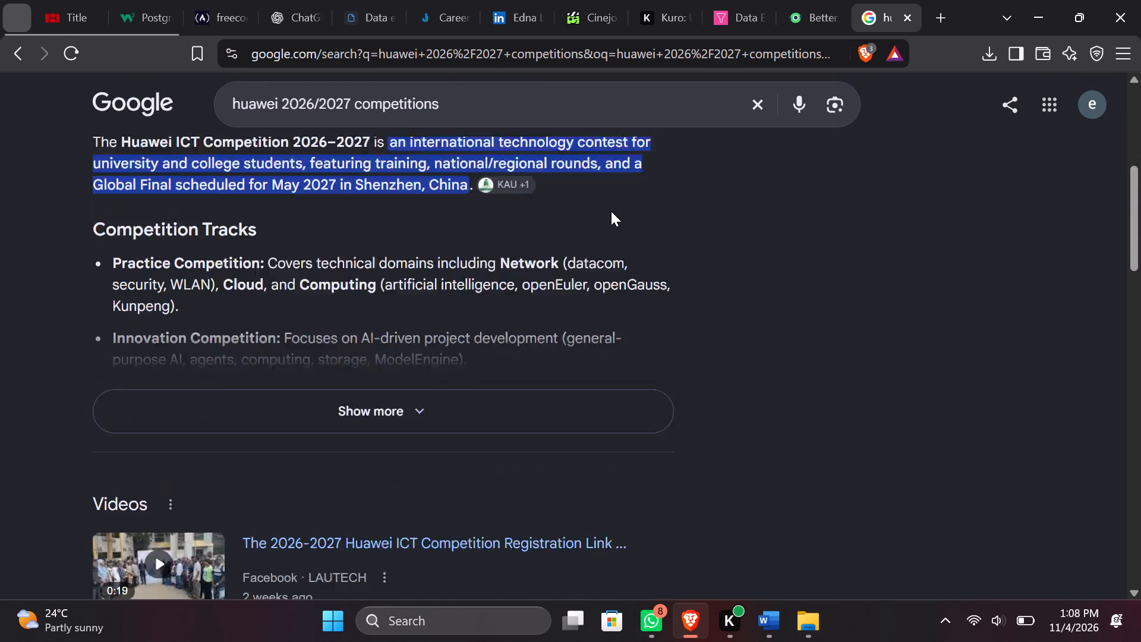
scroll(611, 211, down, 5)
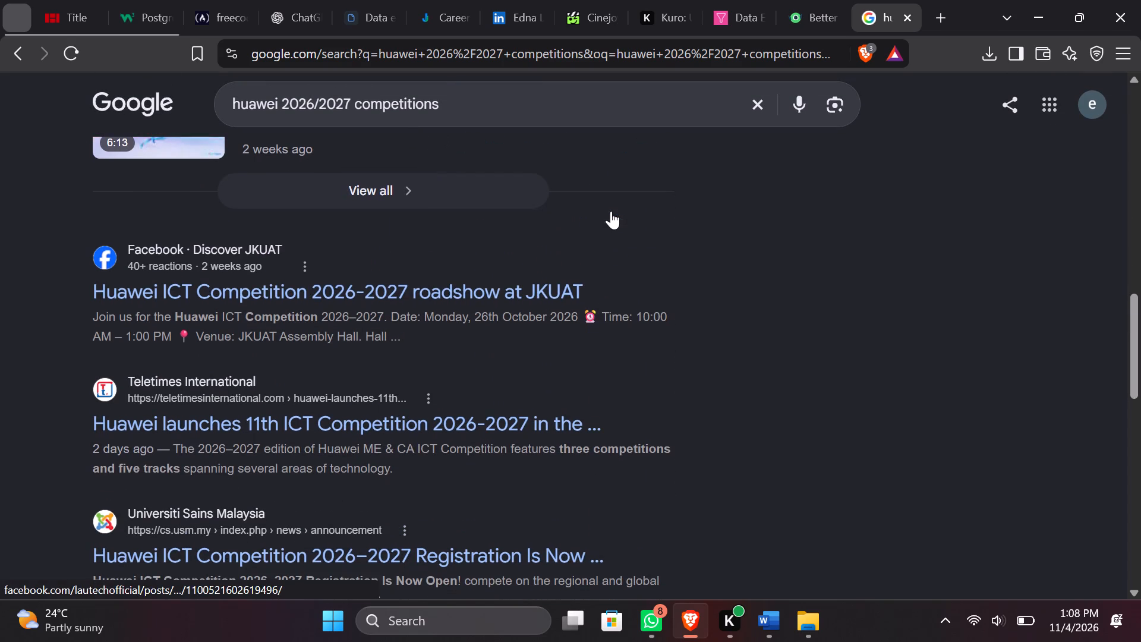
scroll(611, 211, down, 1)
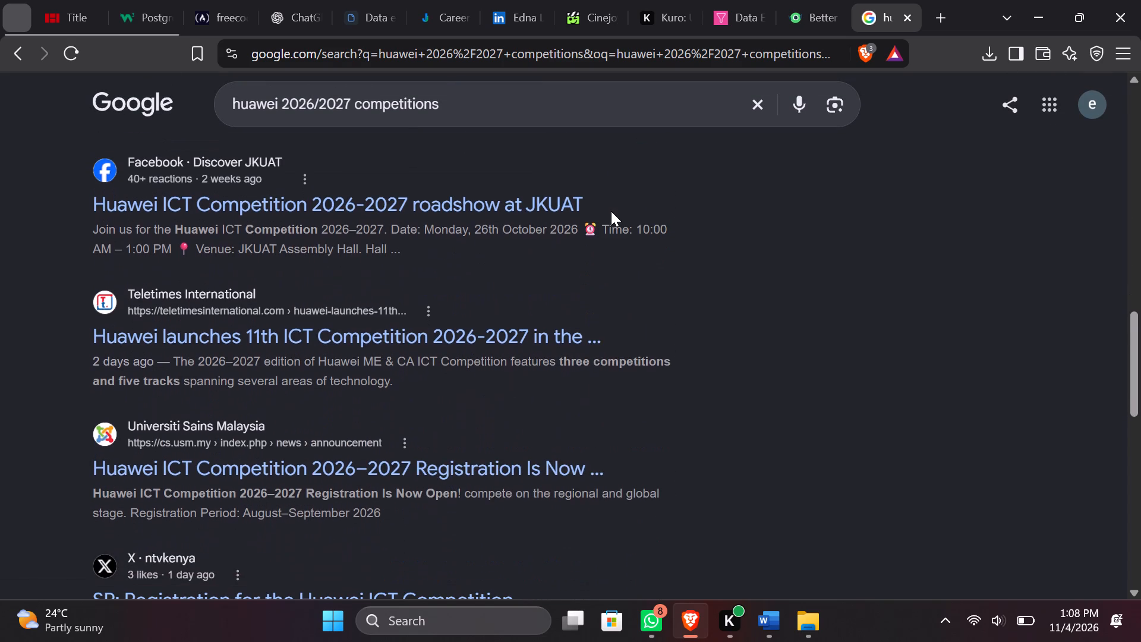
scroll(611, 211, down, 1)
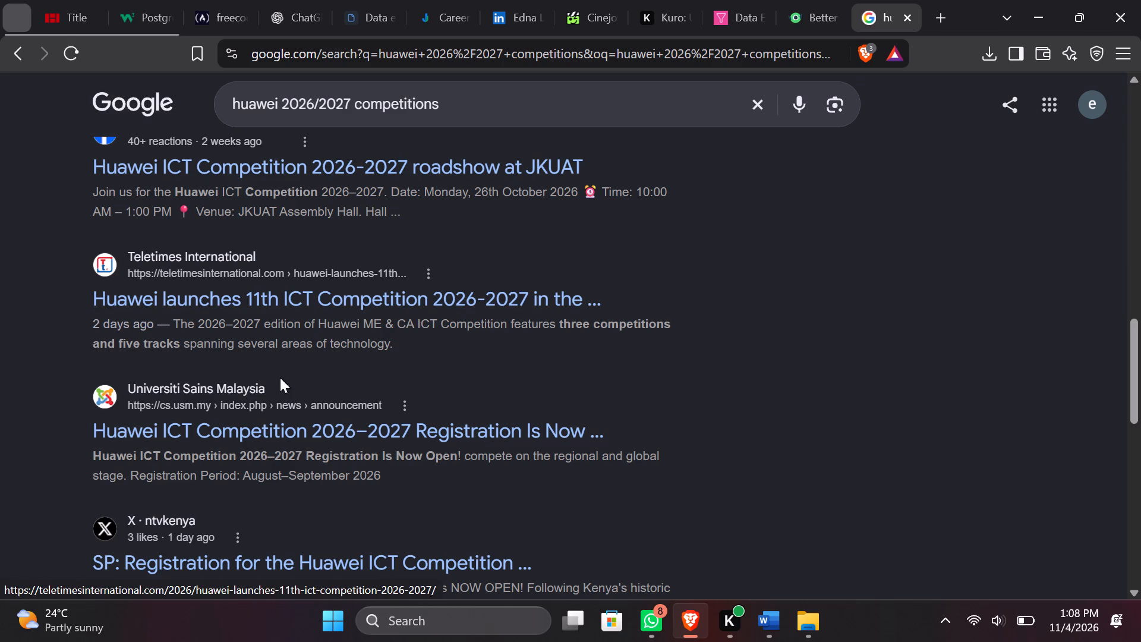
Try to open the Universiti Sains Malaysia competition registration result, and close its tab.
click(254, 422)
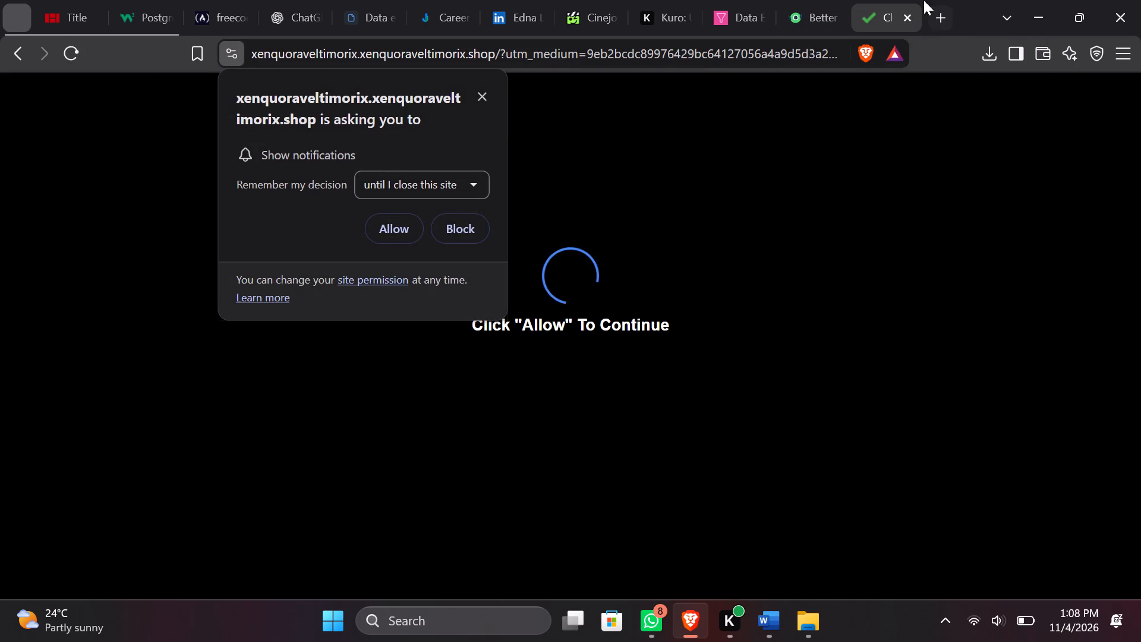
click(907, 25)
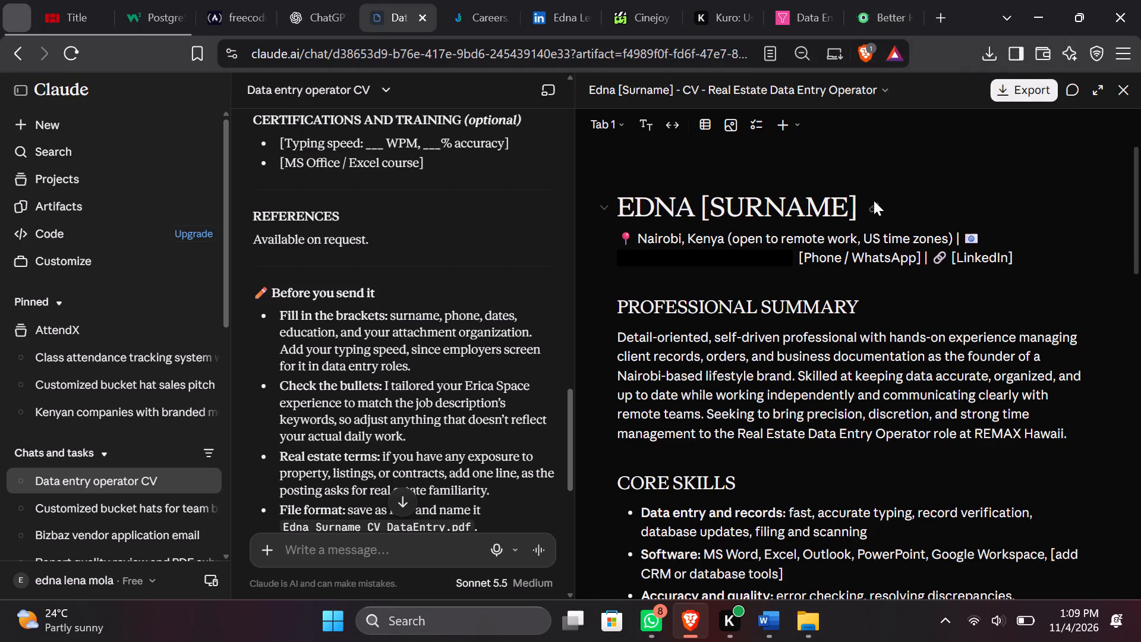
Repeat the "huawei 2026/2027 competitions" search in a new tab and open the Huawei Enterprise ICT Academy result.
click(934, 4)
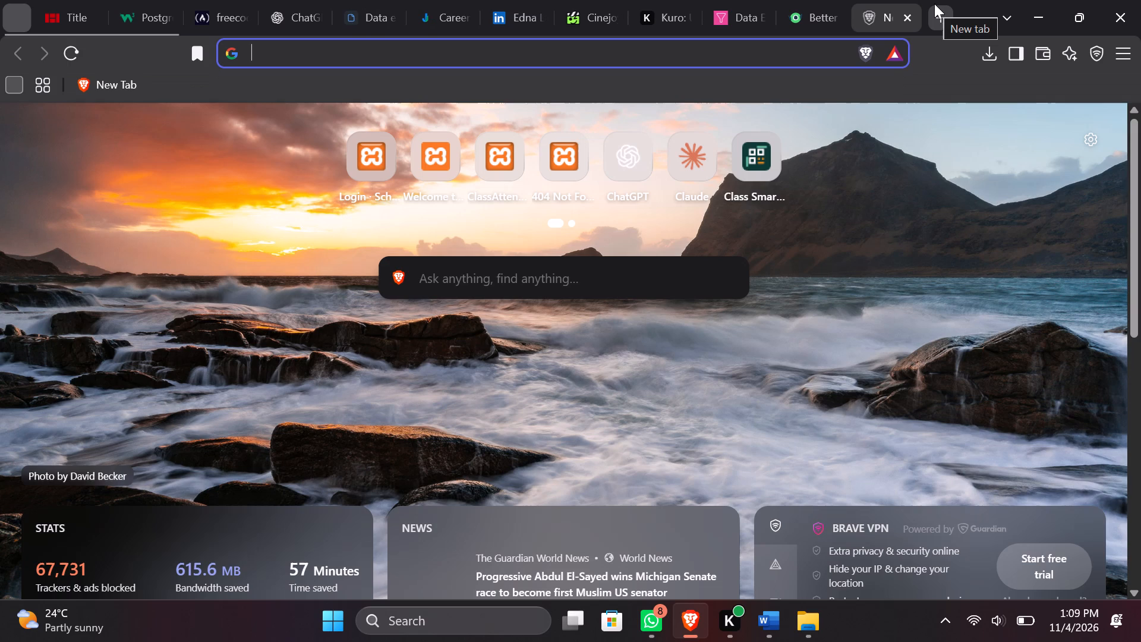
click(752, 53)
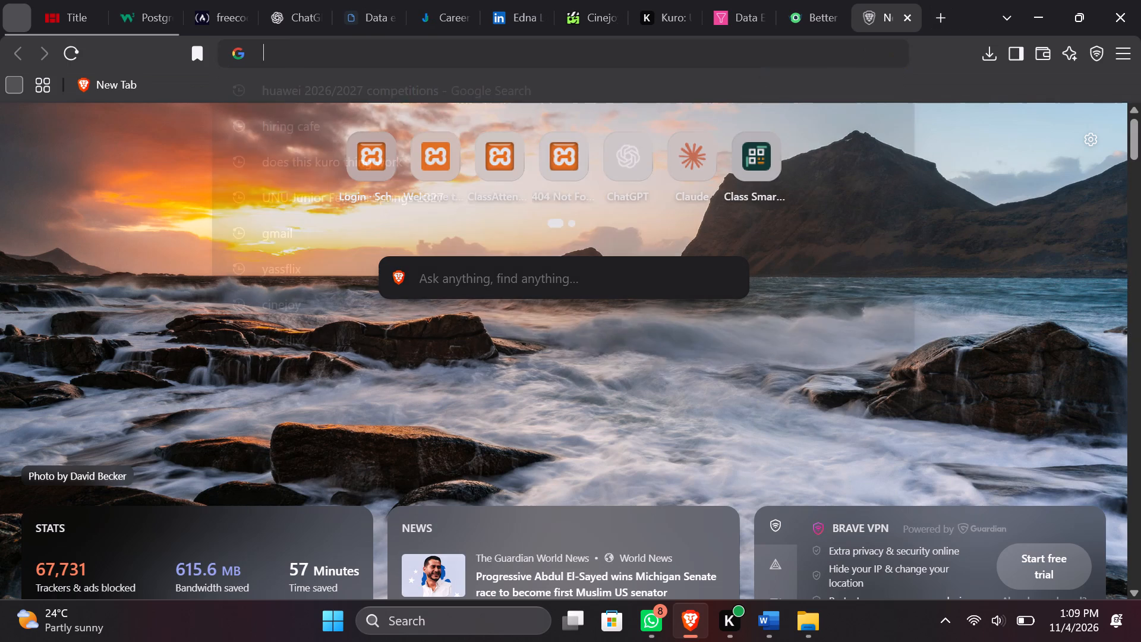
click(684, 89)
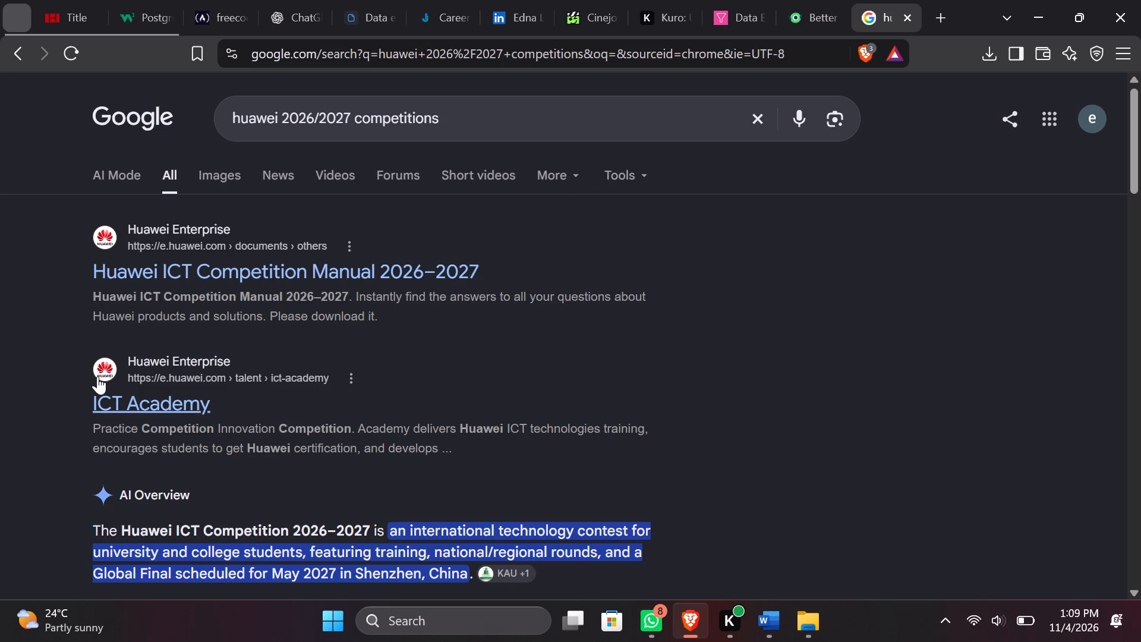
double_click(152, 412)
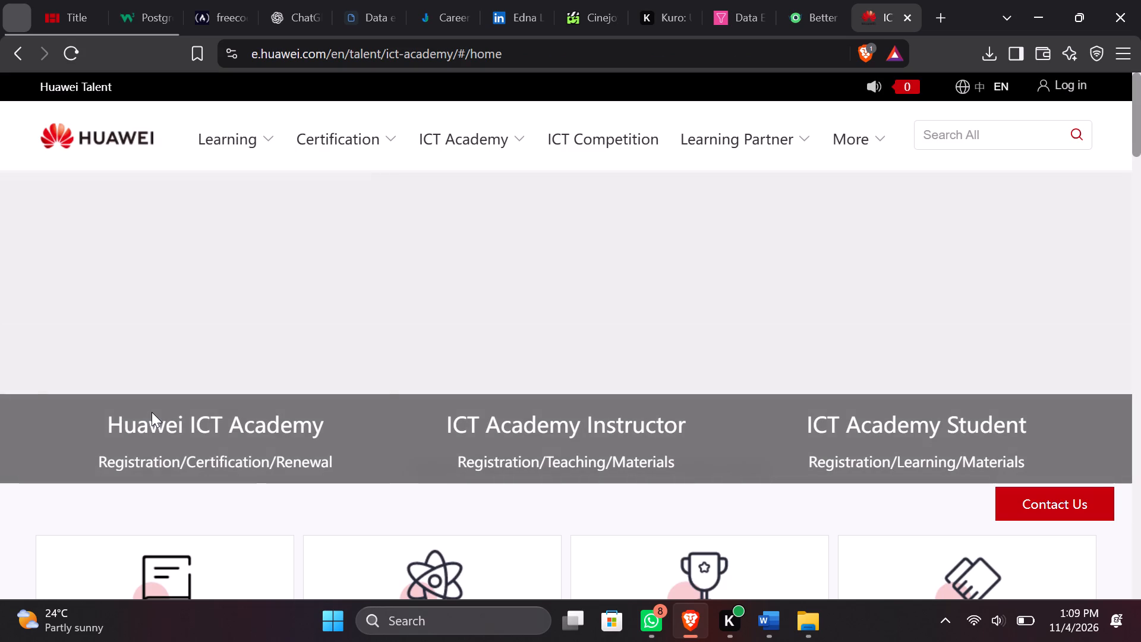
Open the ICT Competition page from the Huawei ICT Academy home page.
scroll(302, 411, down, 1)
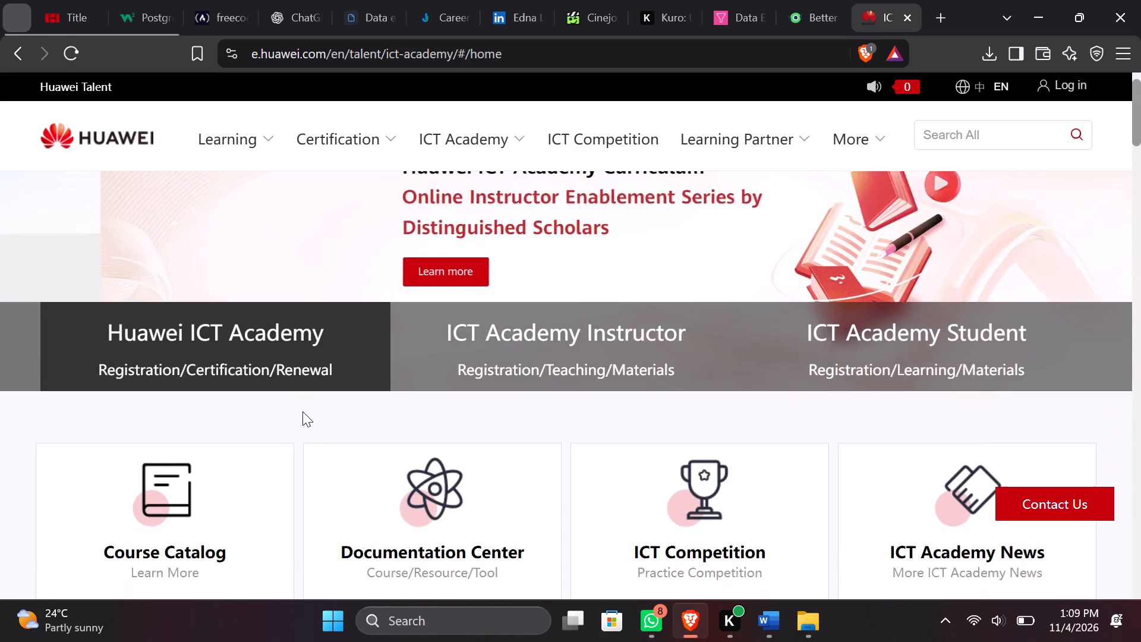
scroll(302, 411, down, 3)
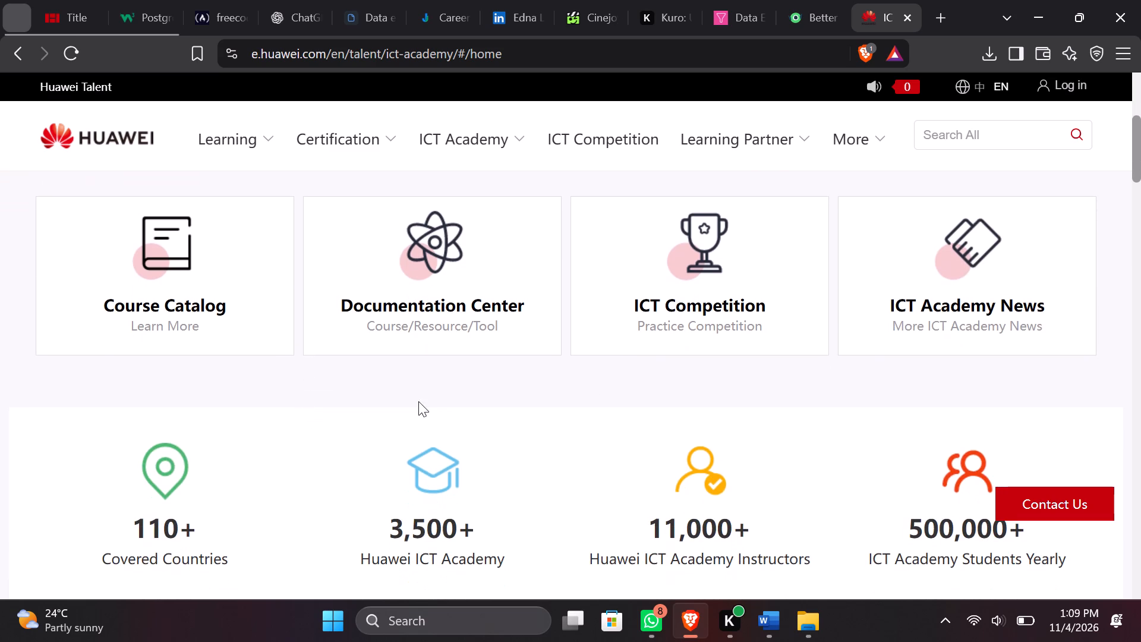
click(671, 294)
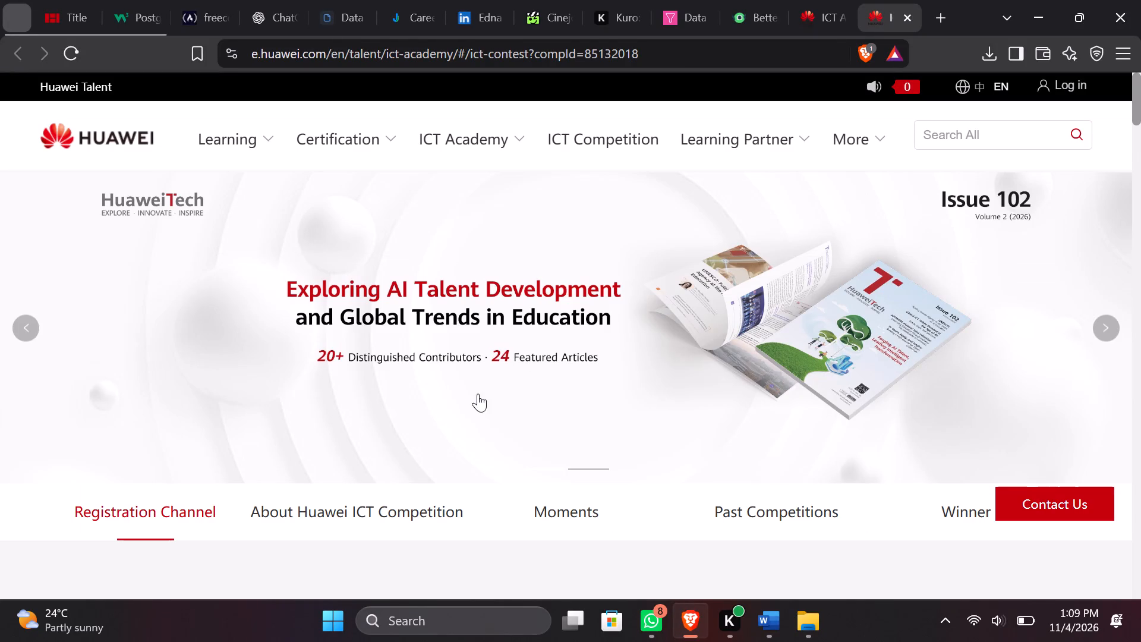
Examine the Registration Channel section and its regional Practice Competition entries on the Huawei ICT Competition page.
scroll(486, 389, down, 3)
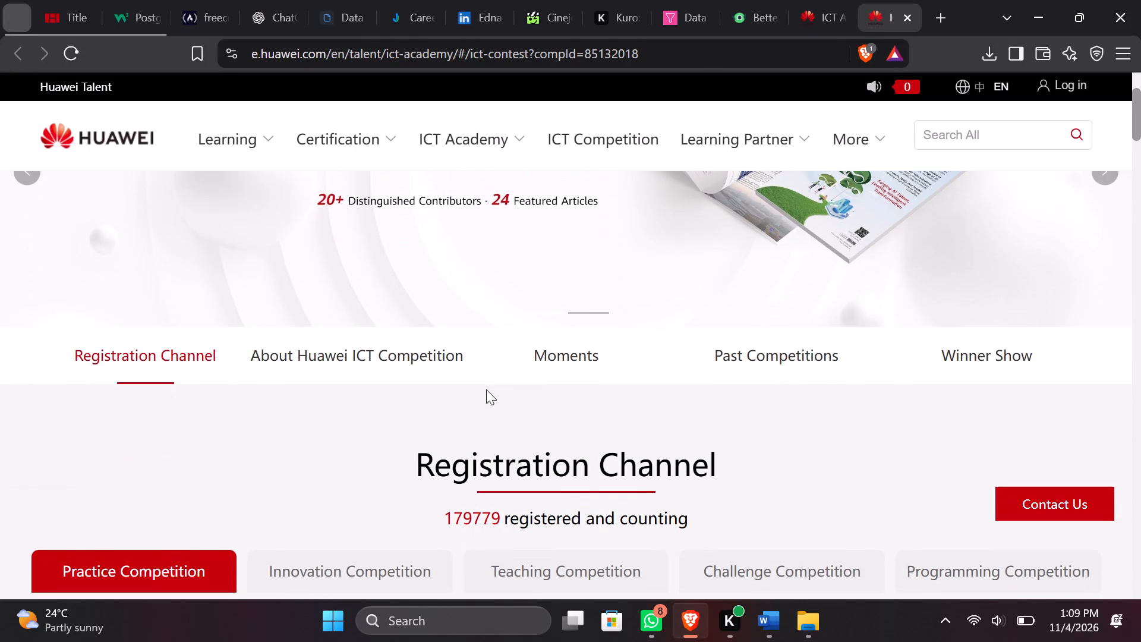
scroll(486, 389, down, 3)
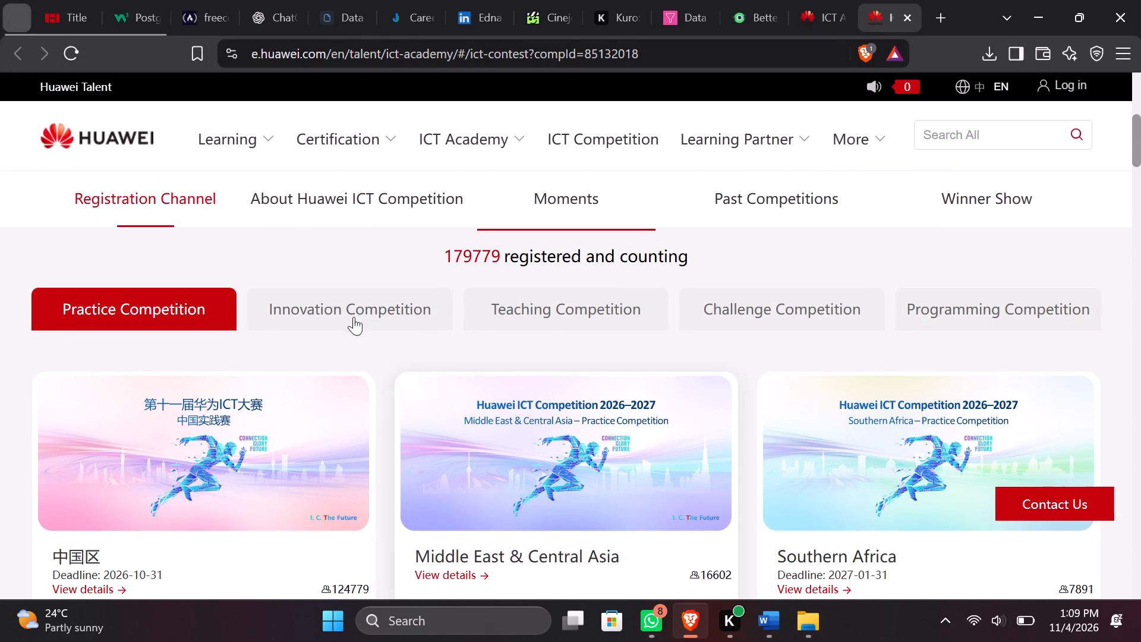
click(166, 315)
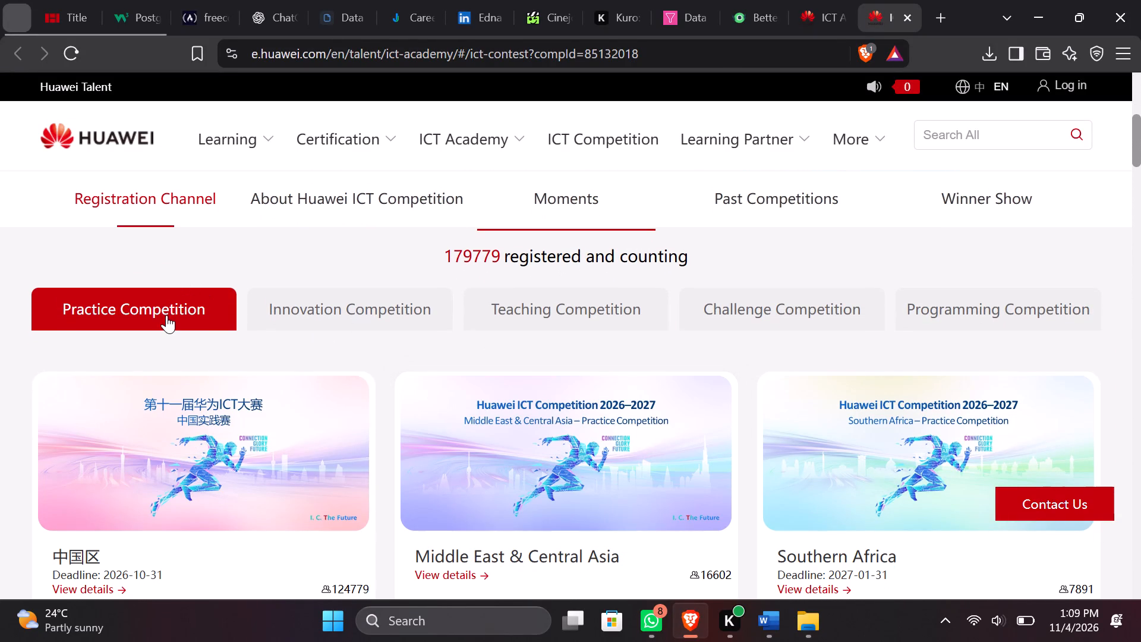
click(166, 315)
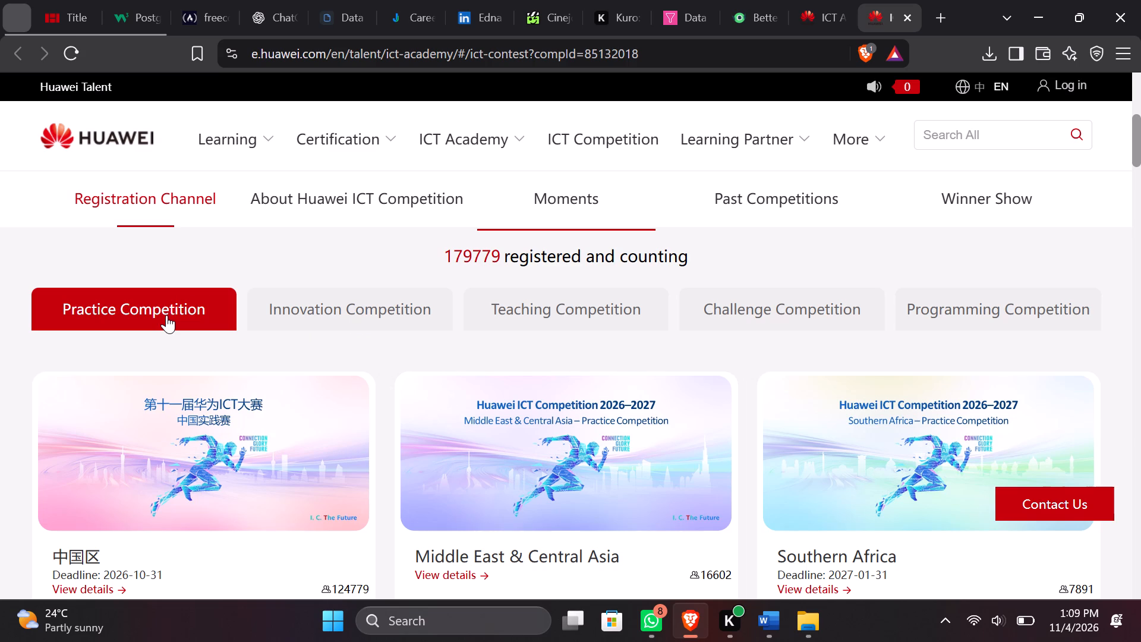
triple_click(166, 315)
double_click(166, 315)
click(166, 315)
scroll(166, 315, down, 7)
scroll(166, 315, up, 1)
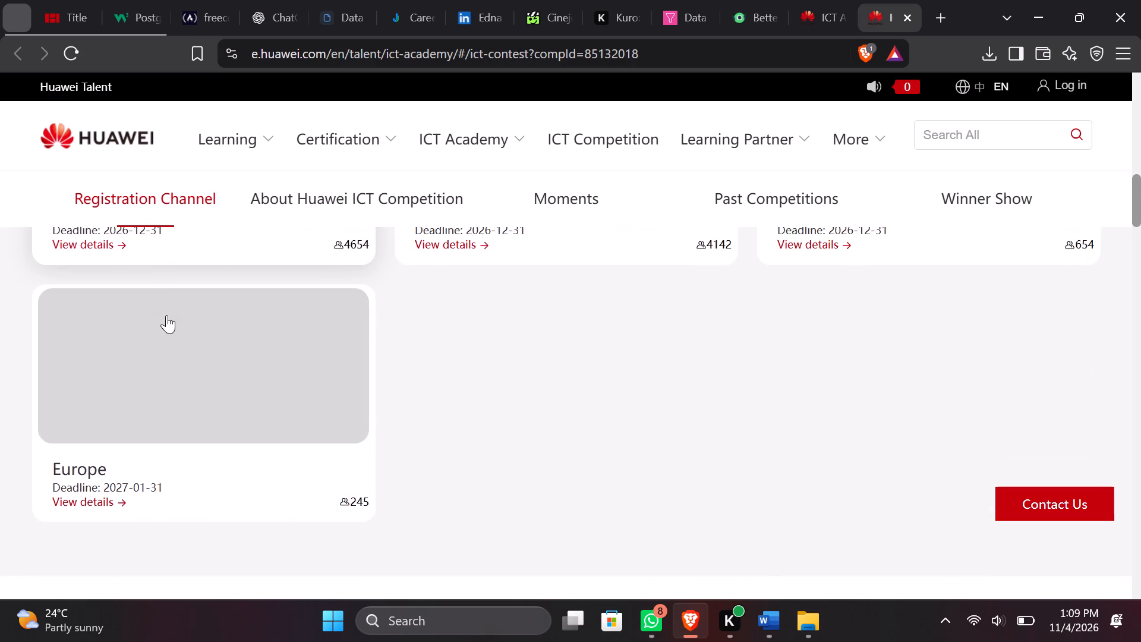
scroll(166, 315, up, 3)
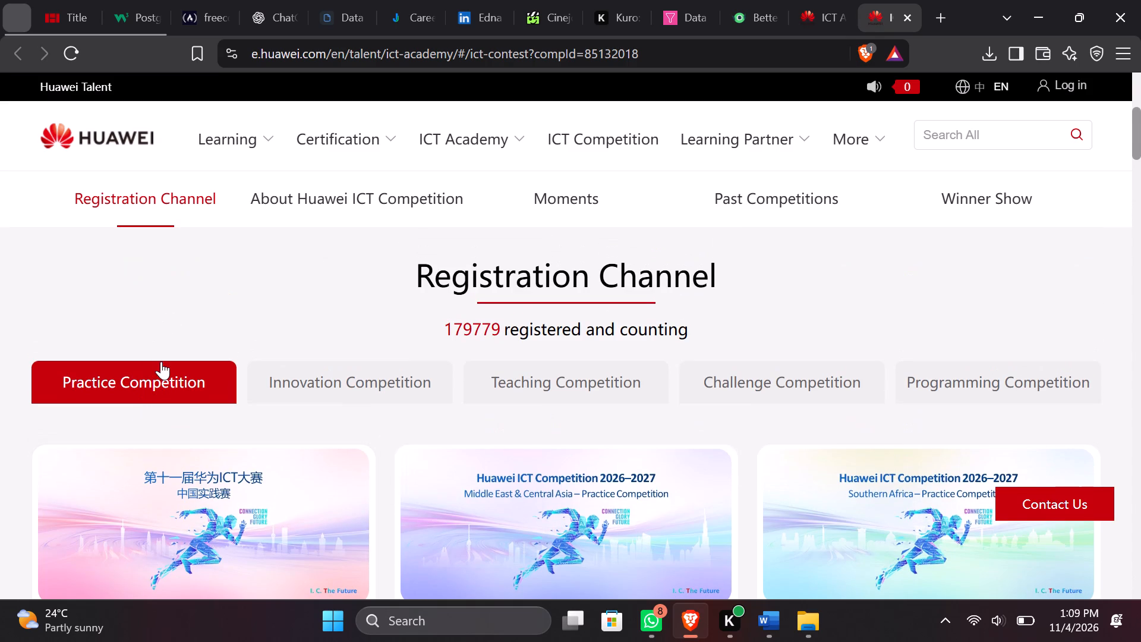
Show the Practice Competition entries in the Registration Channel section and look through the regional competitions.
click(162, 373)
scroll(607, 457, down, 1)
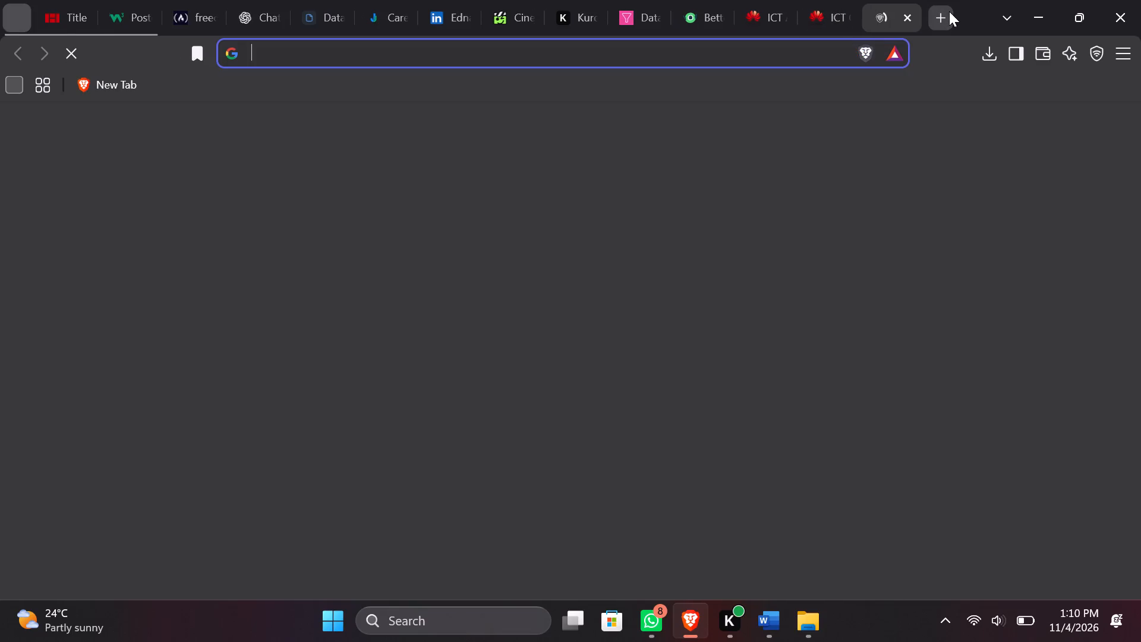
Begin looking up Gmail in the new tab with "gm".
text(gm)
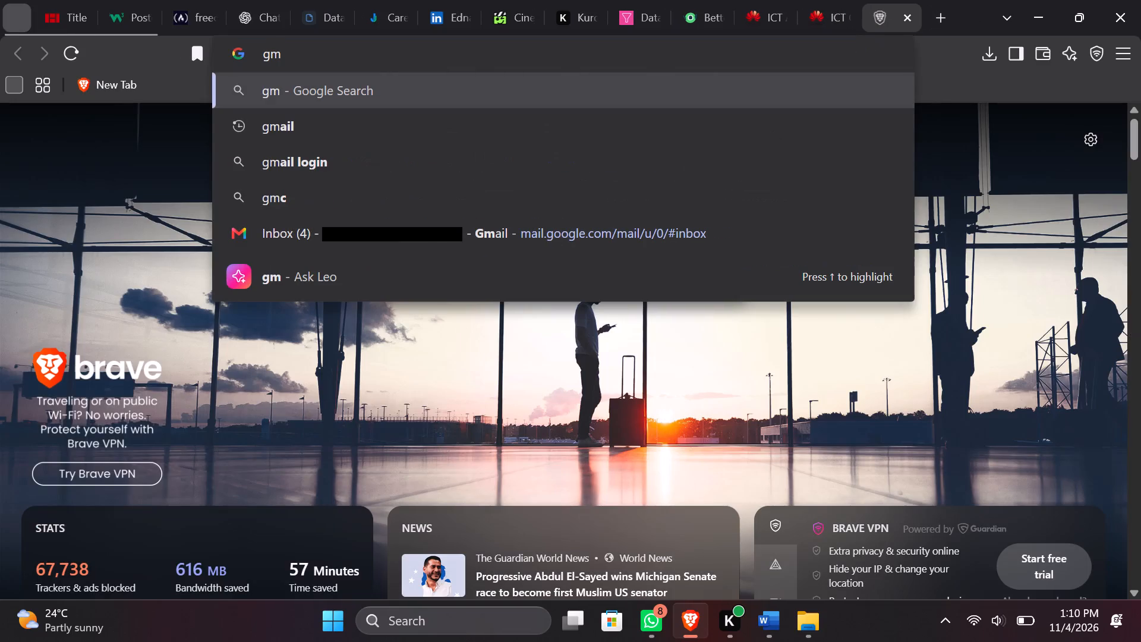
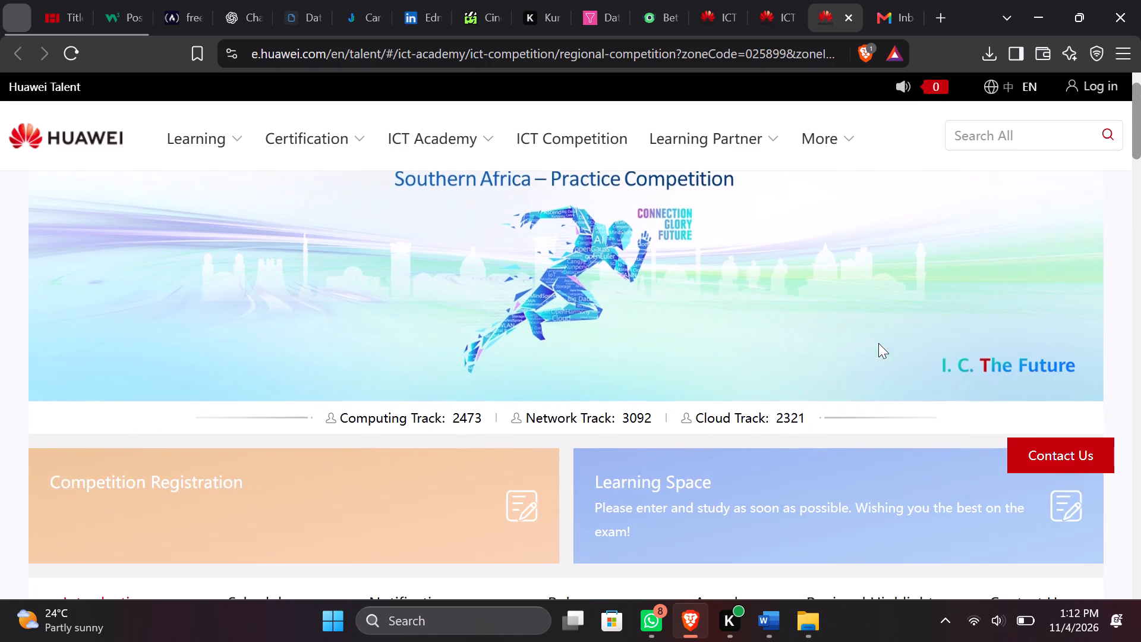
Examine the Introduction section of the Southern Africa Practice Competition page, including its reminder about the pre-exam test.
scroll(878, 343, down, 3)
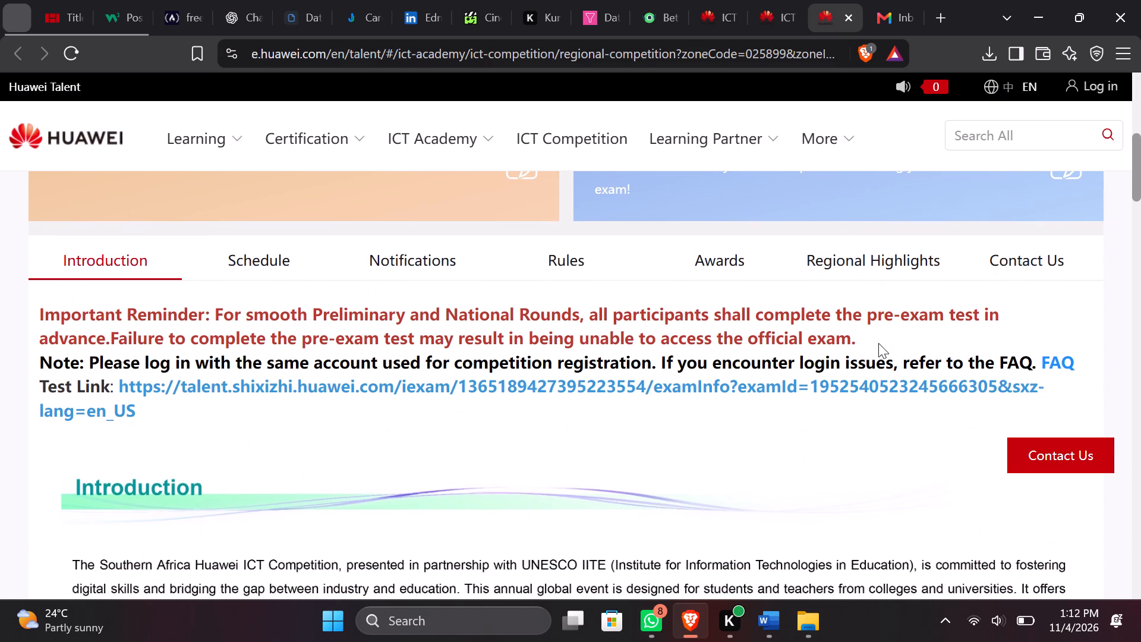
Examine the Schedule, Competition Content and Competition Form sections of the Southern Africa Practice Competition page.
scroll(878, 343, down, 5)
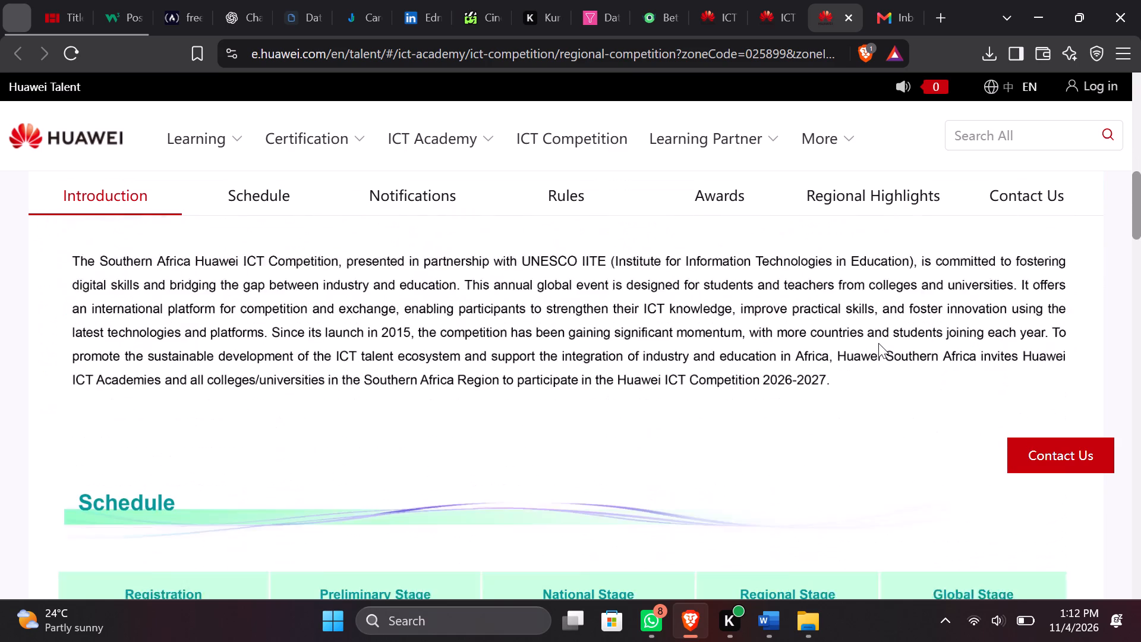
scroll(878, 343, down, 4)
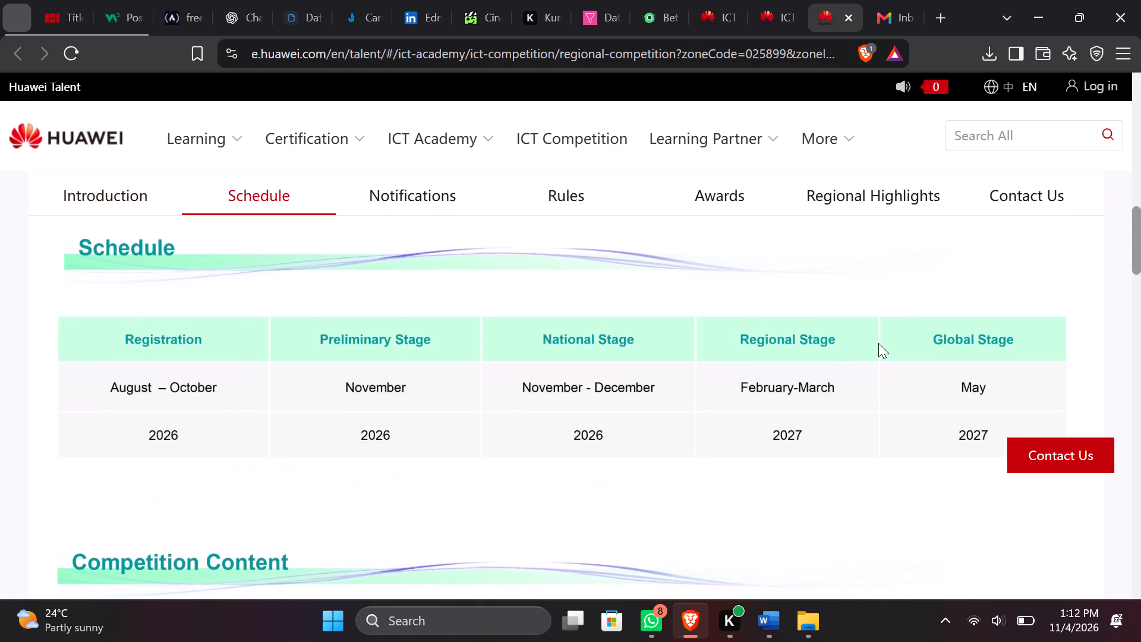
scroll(878, 343, down, 1)
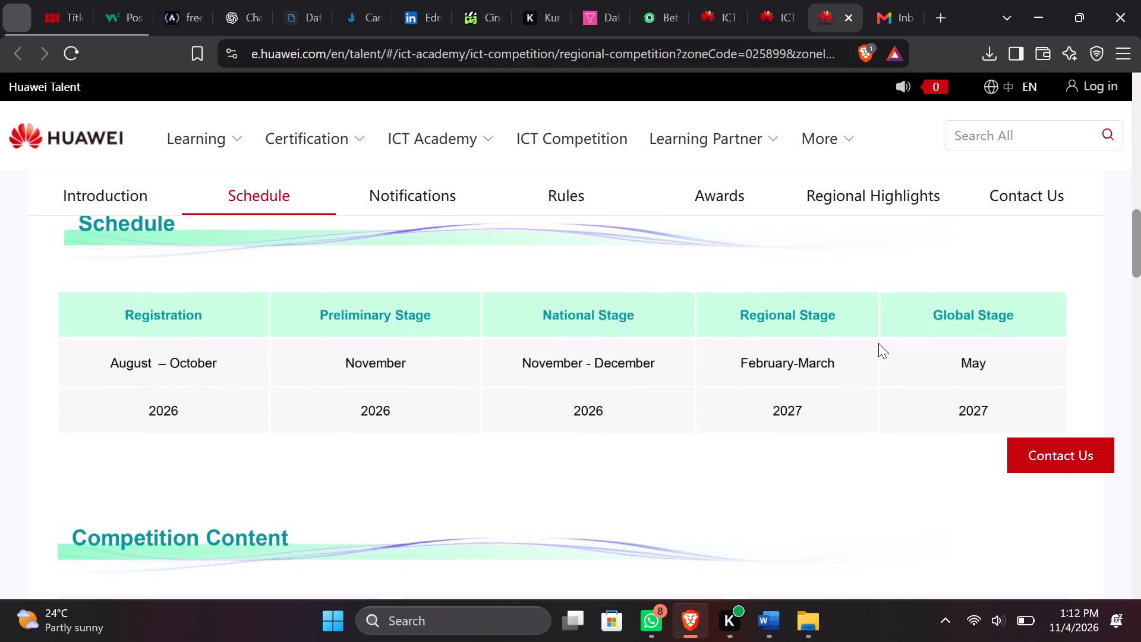
scroll(878, 343, down, 1)
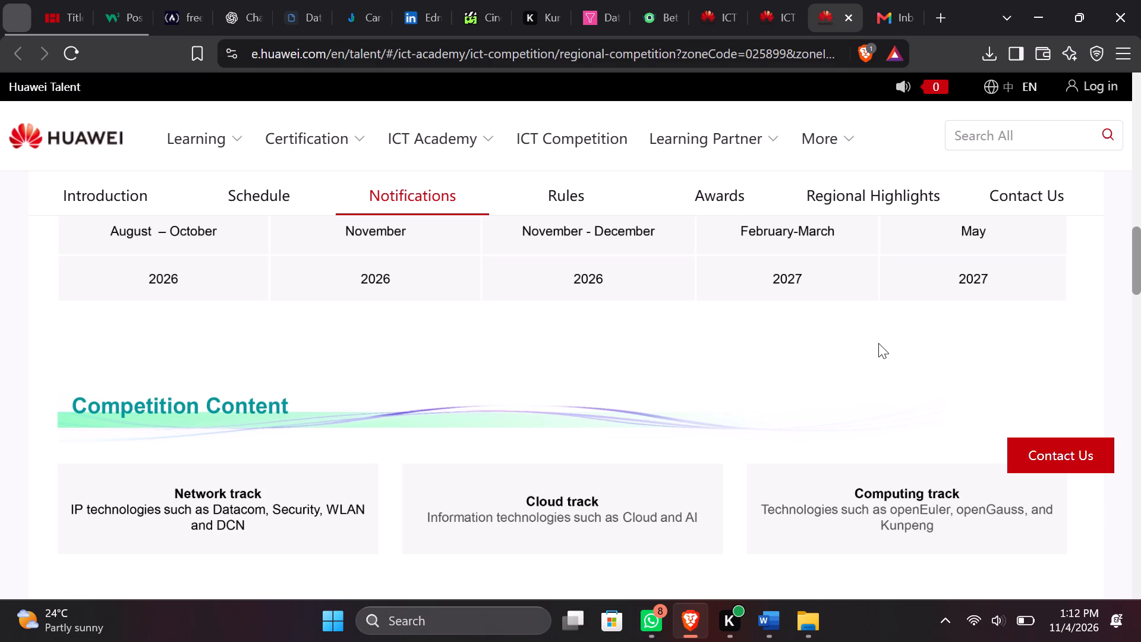
scroll(878, 343, down, 4)
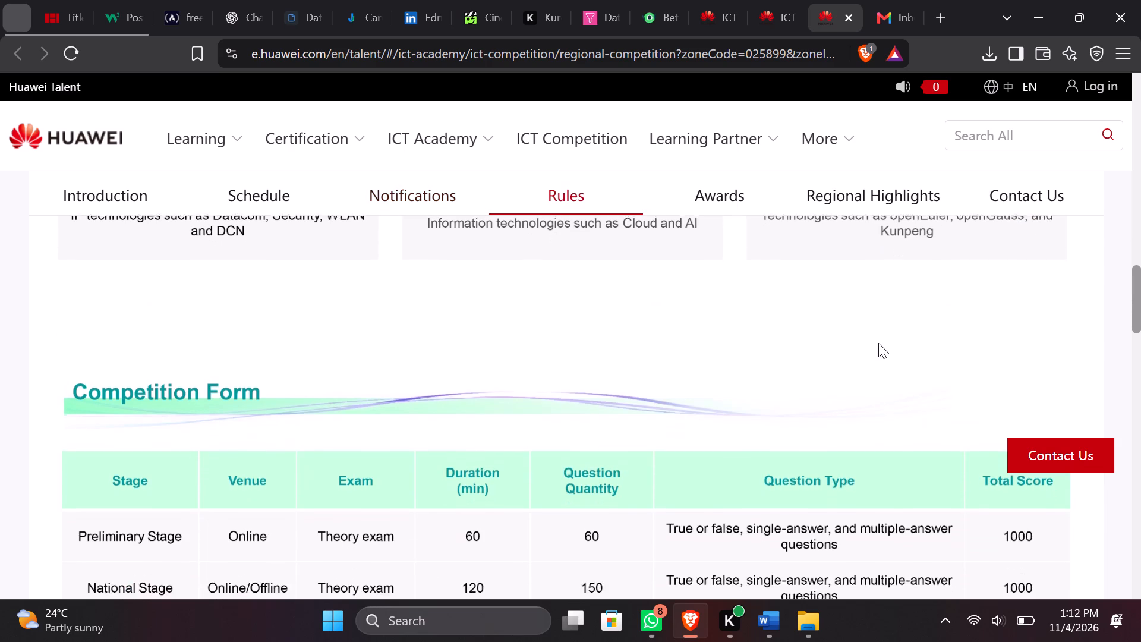
scroll(878, 343, left, 1)
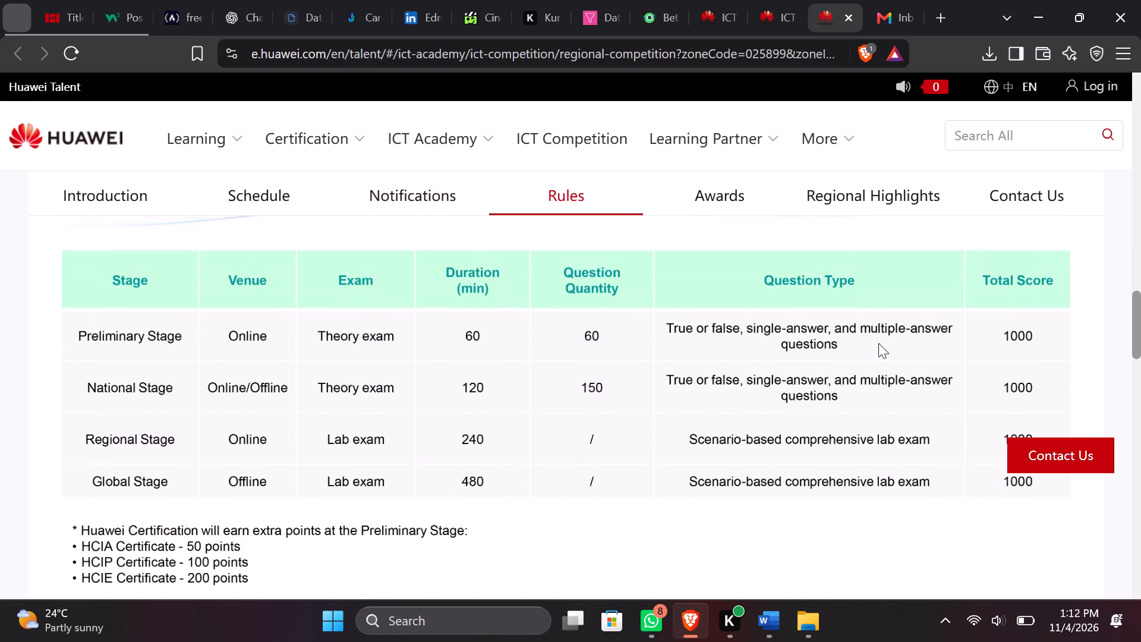
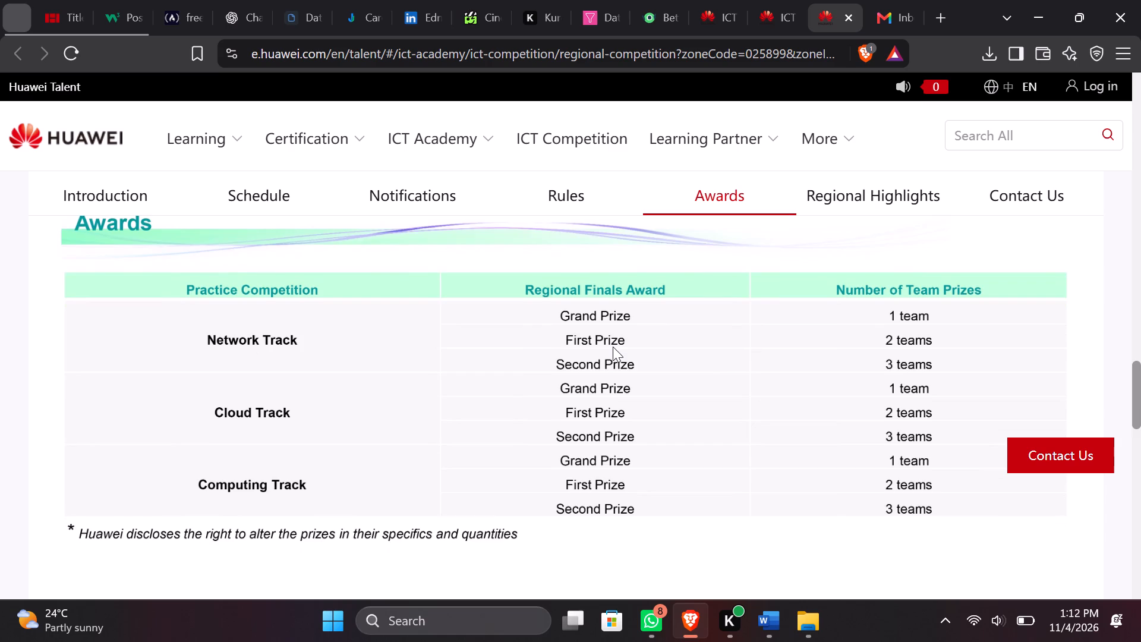
Examine the Southern Africa Practice Competition page from the Awards section to the page end, and review its registration area and Introduction again.
scroll(613, 347, down, 3)
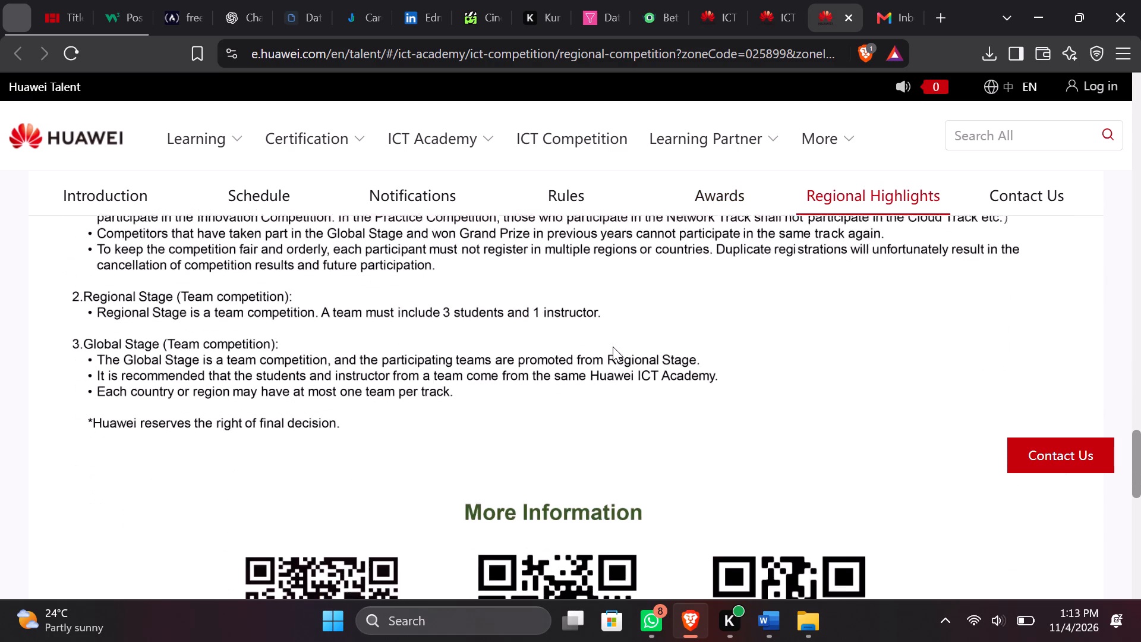
scroll(613, 347, down, 9)
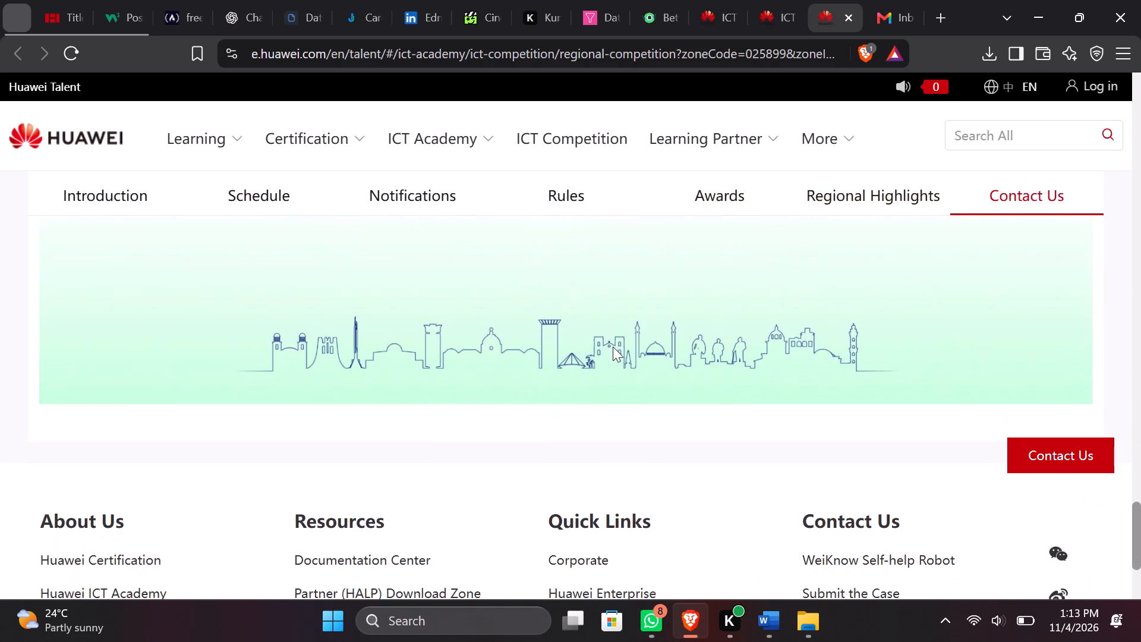
scroll(613, 347, down, 2)
scroll(613, 347, up, 7)
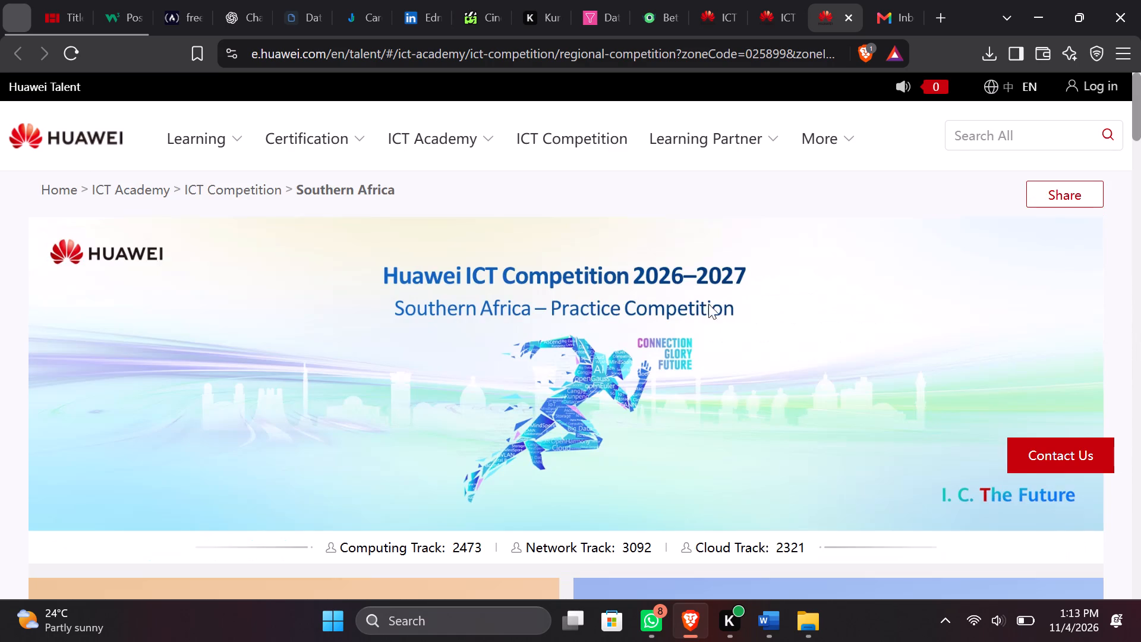
scroll(1010, 471, down, 3)
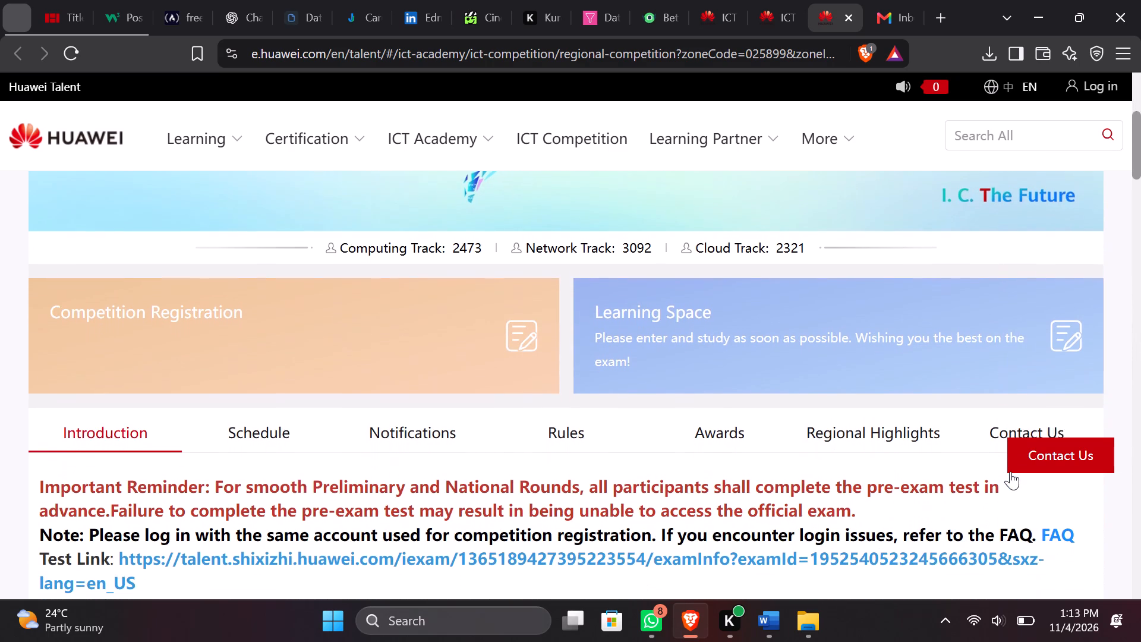
scroll(1010, 471, down, 4)
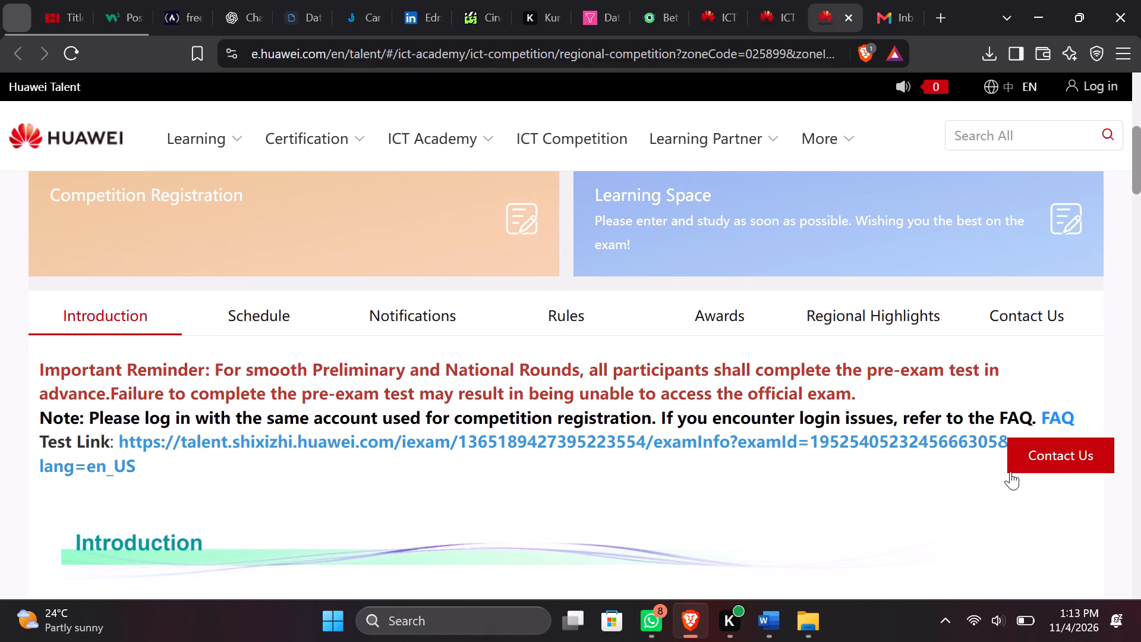
scroll(812, 311, down, 4)
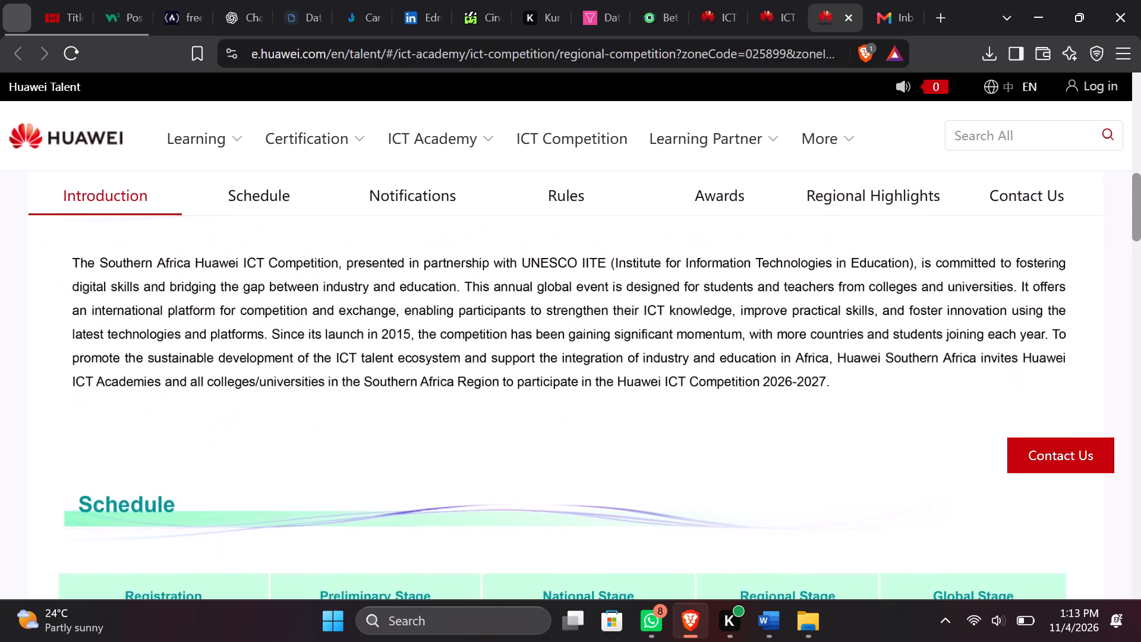
Examine the rest of the Southern Africa Practice Competition page, from the schedule and competition form to the awards and participation rules.
scroll(812, 311, down, 4)
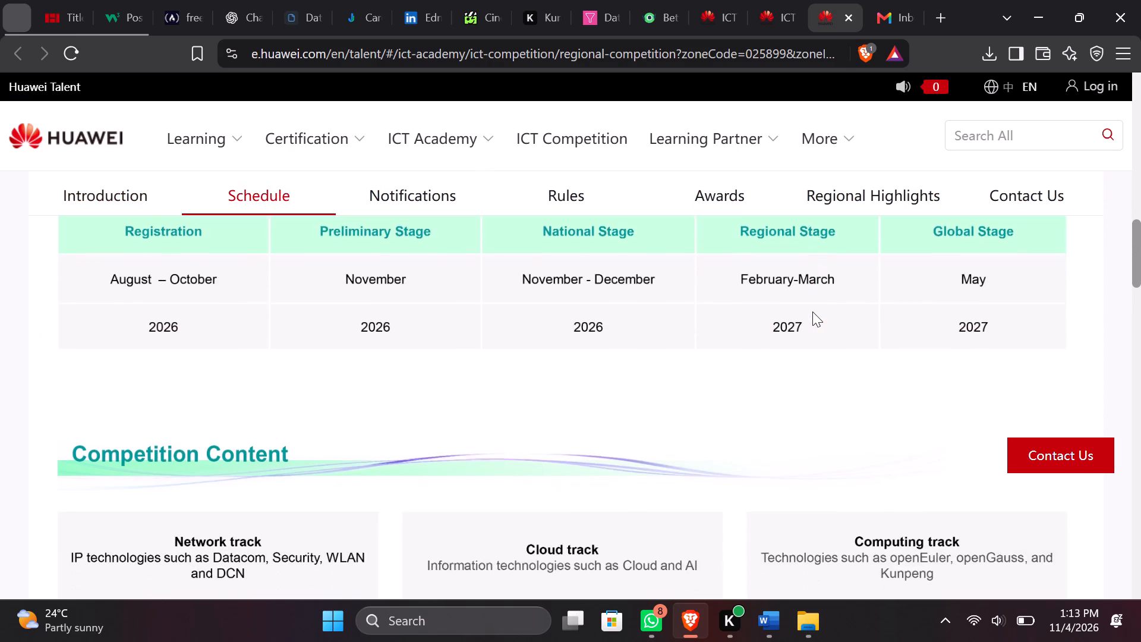
scroll(812, 311, down, 5)
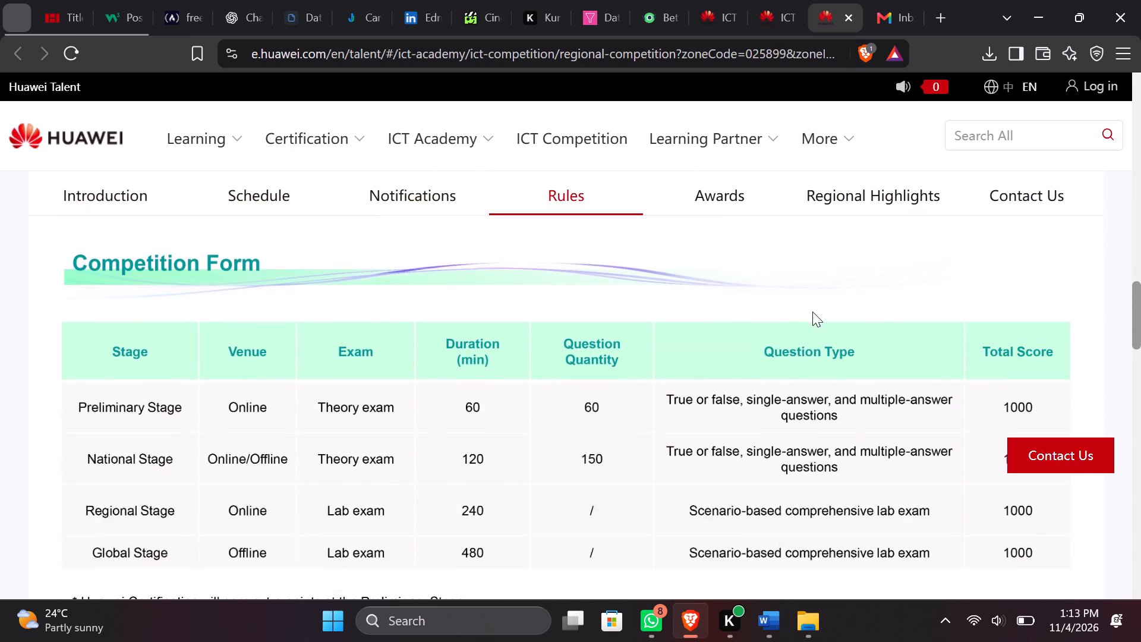
scroll(812, 311, down, 8)
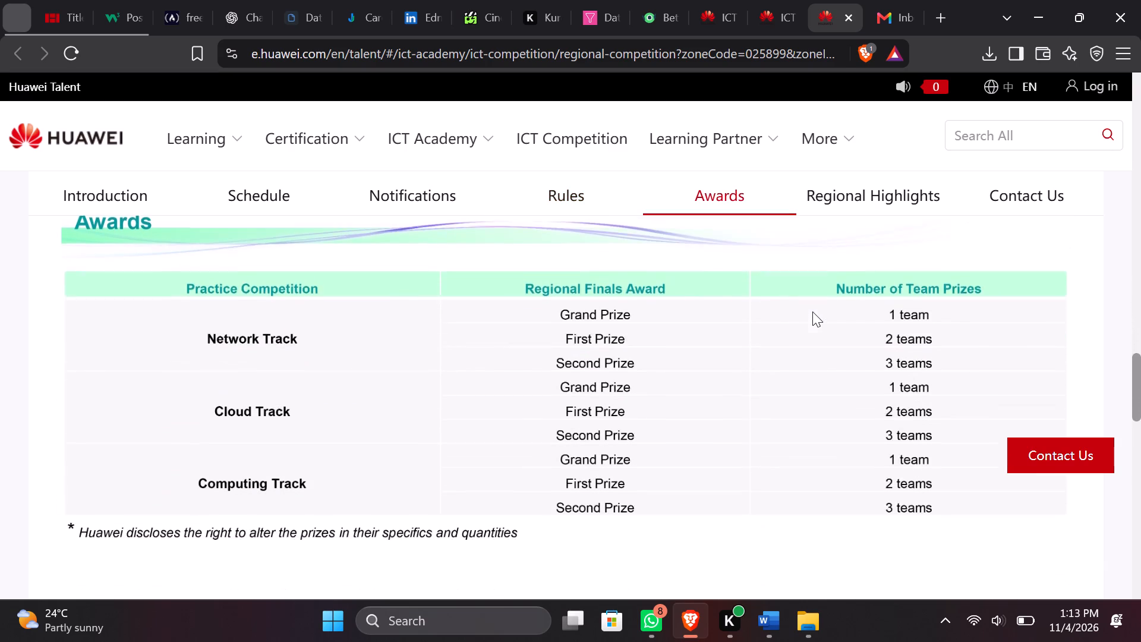
scroll(812, 311, down, 2)
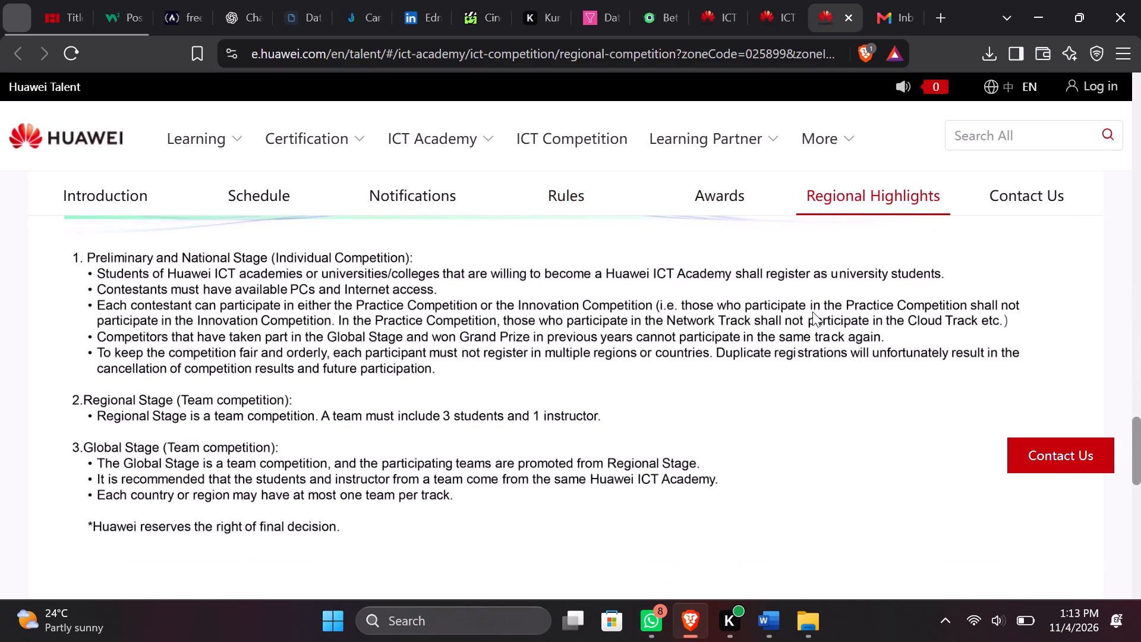
scroll(812, 311, down, 2)
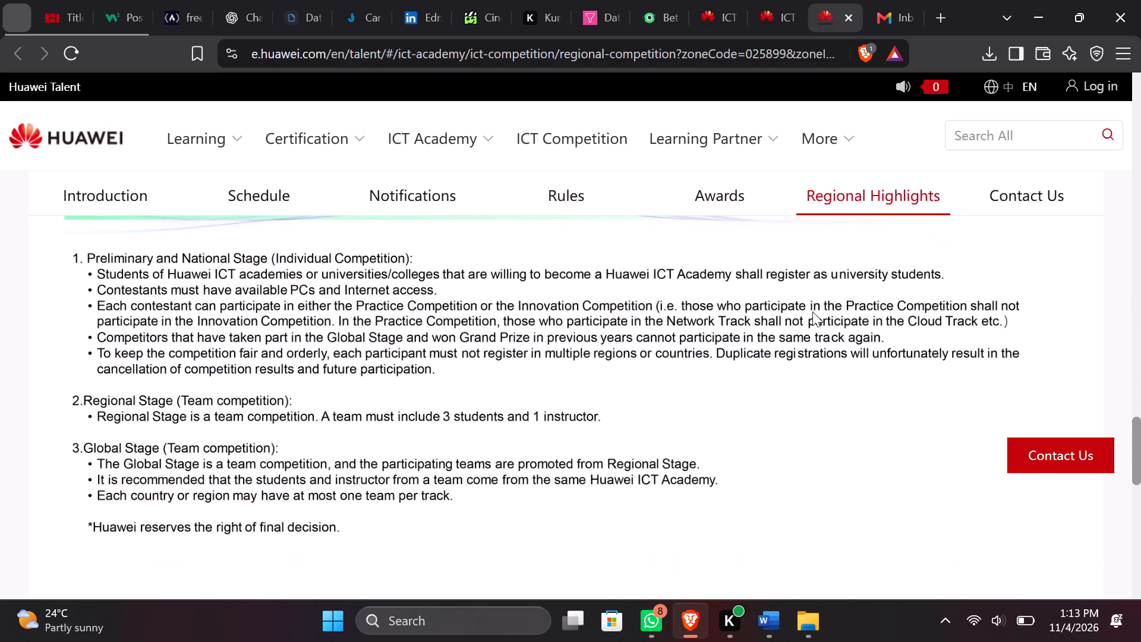
Examine the end of the Southern Africa Practice Competition page, covering the regional and global stage rules and the More Information contacts.
scroll(812, 311, down, 1)
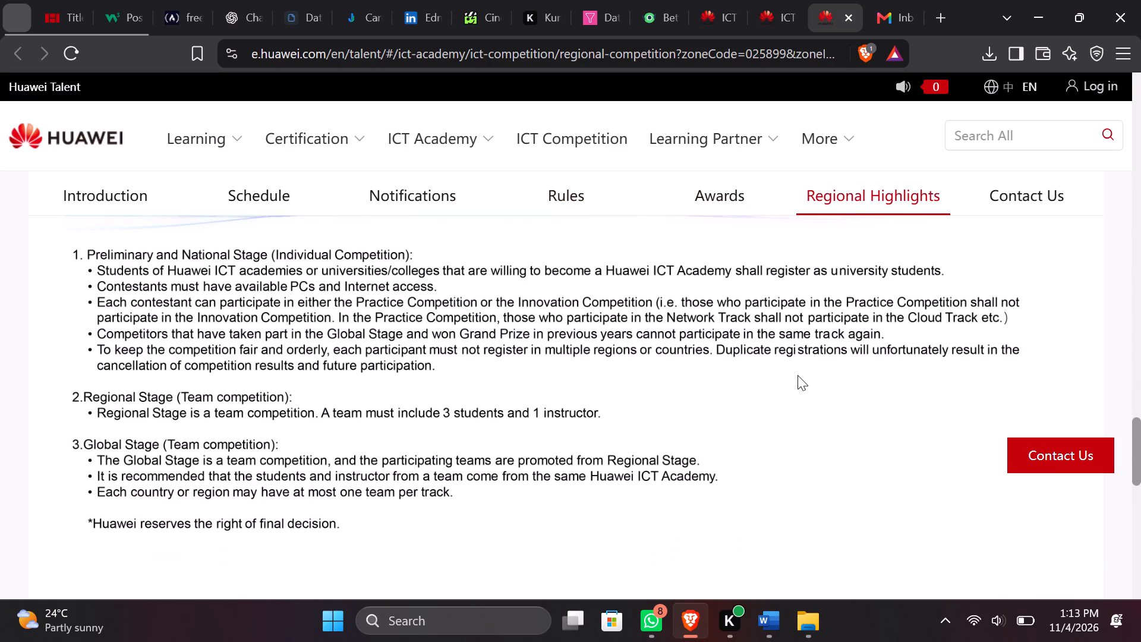
scroll(798, 375, down, 3)
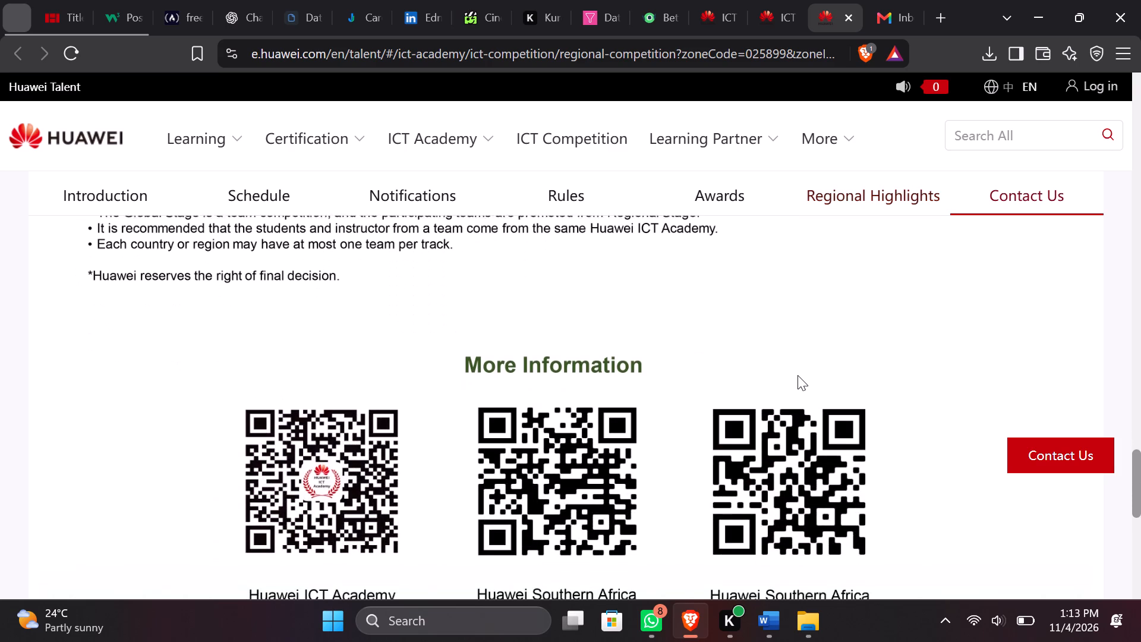
scroll(798, 375, down, 4)
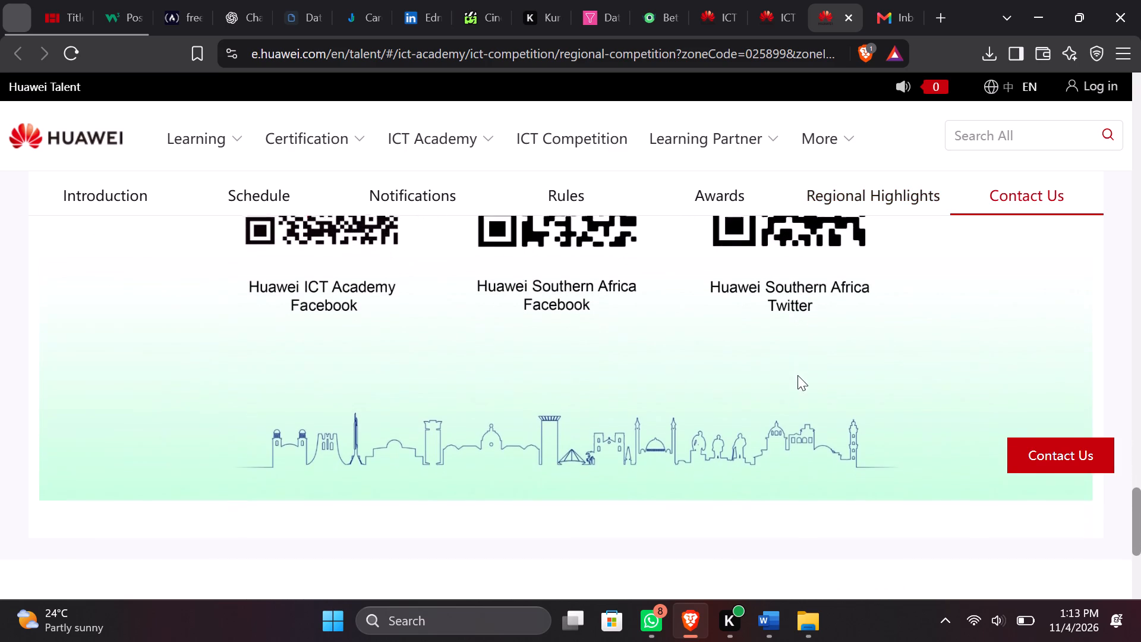
scroll(798, 375, down, 1)
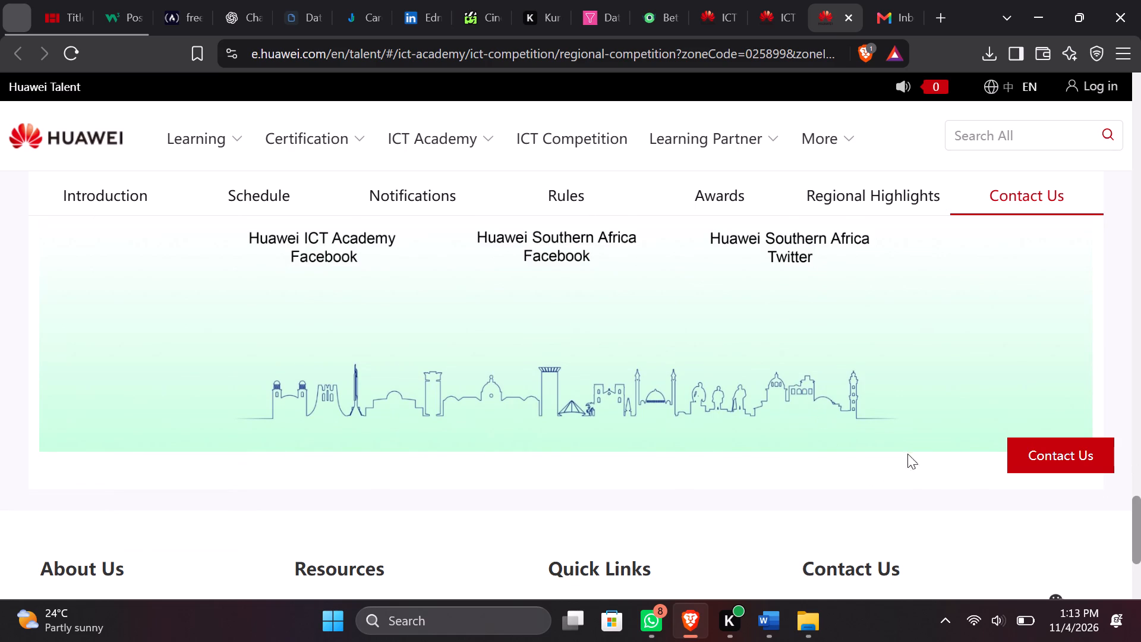
scroll(935, 399, down, 3)
scroll(935, 399, up, 8)
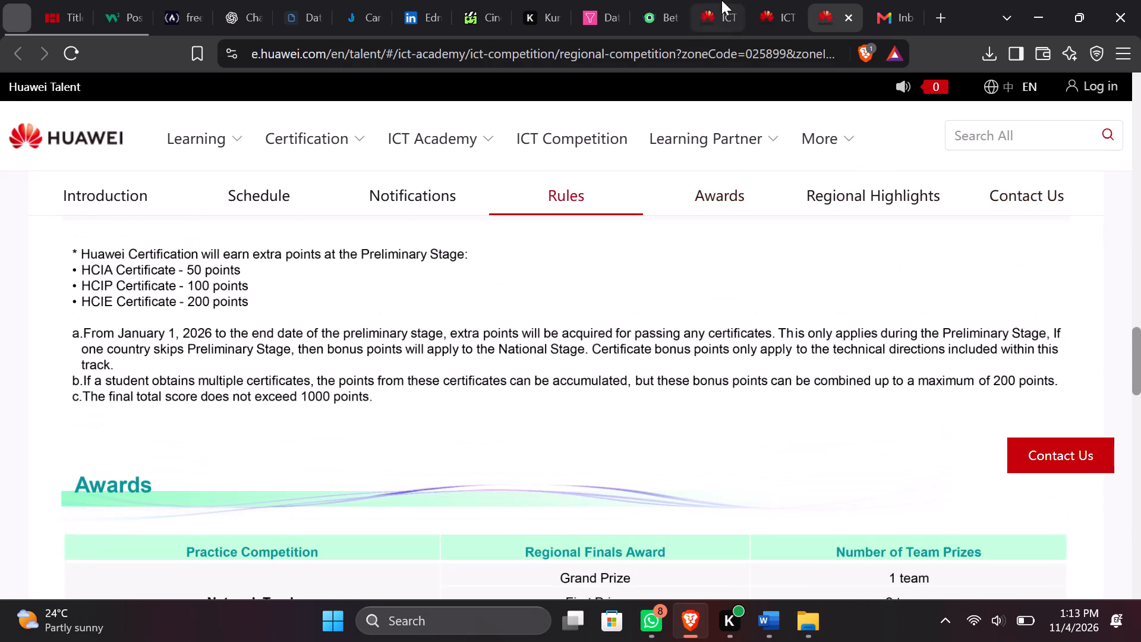
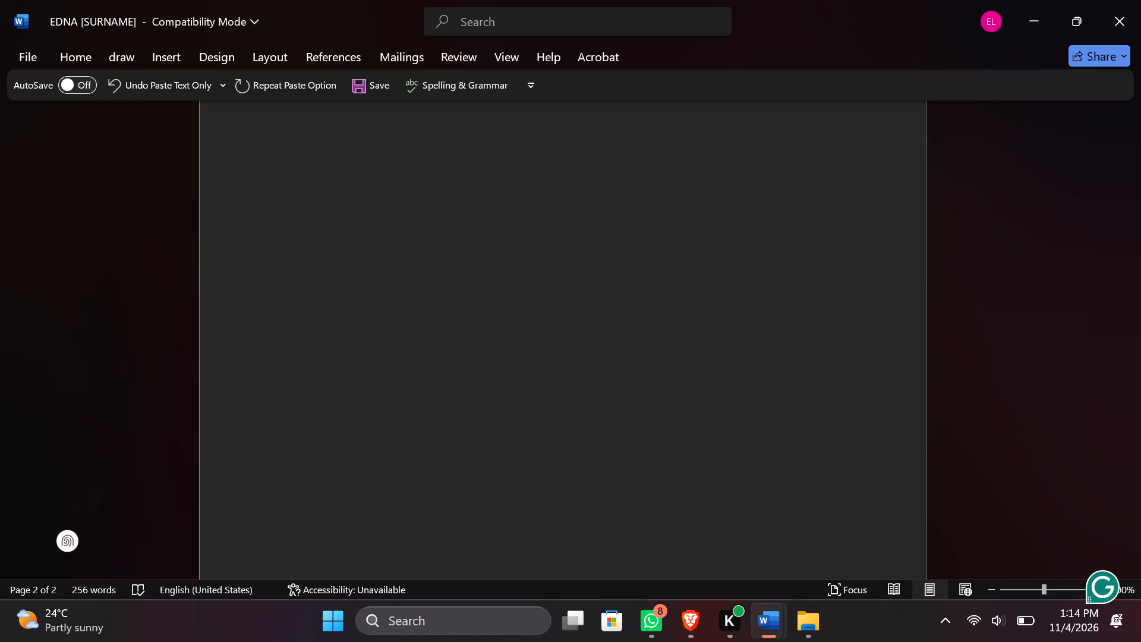
Delete the empty lines after the HCIA-Security V4.0 Course – Huawei bullet under Certifications and Training in the CV.
scroll(437, 306, up, 2)
key(BackSpace)
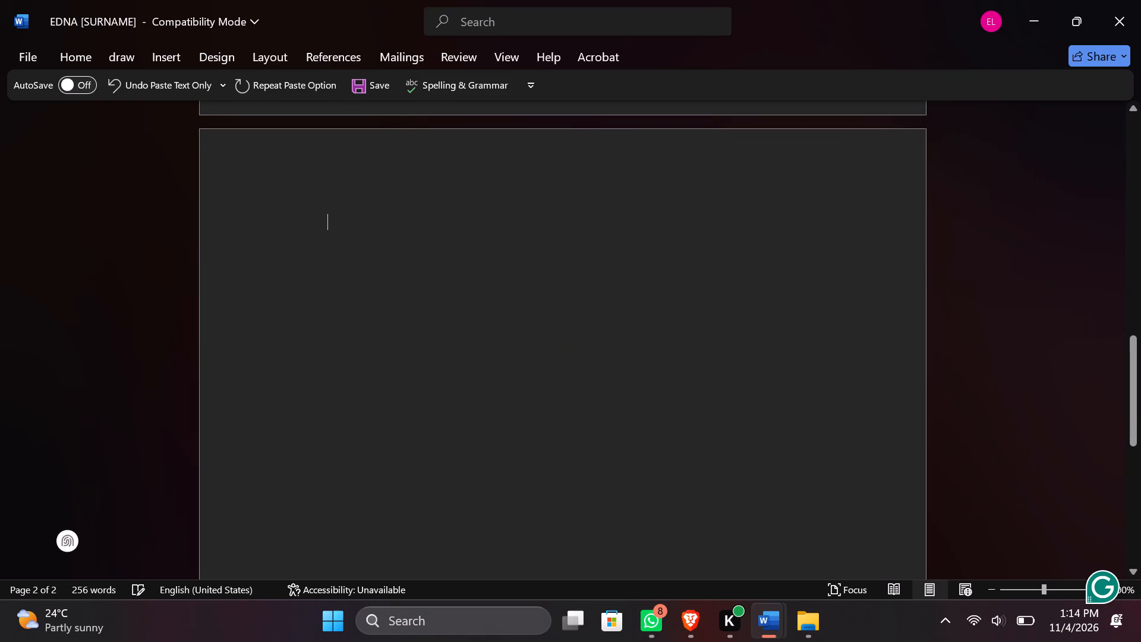
key(BackSpace)
key(BackSpace)
key(BackSpace)
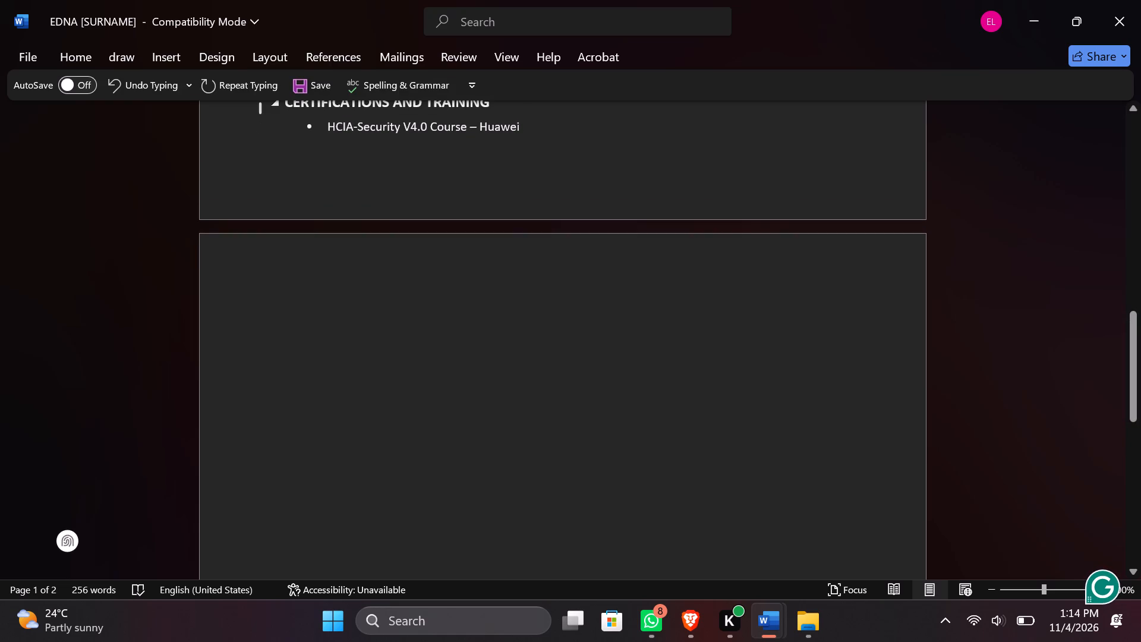
Save the CV document under its current name, checking it over from the heading down to the certifications section.
click(312, 87)
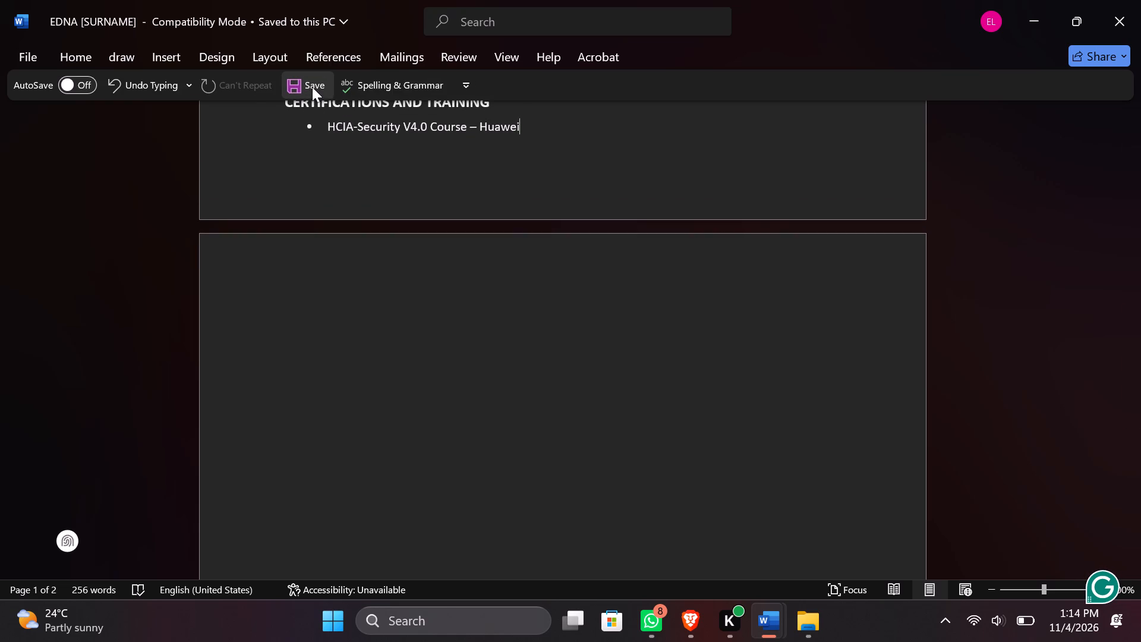
triple_click(312, 87)
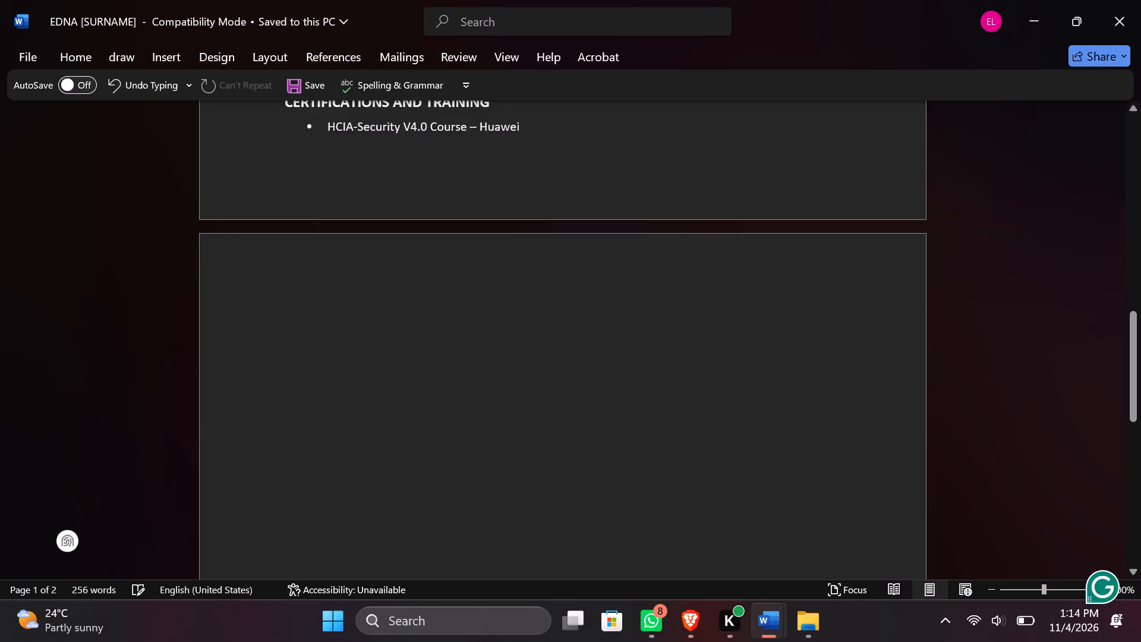
scroll(373, 275, up, 8)
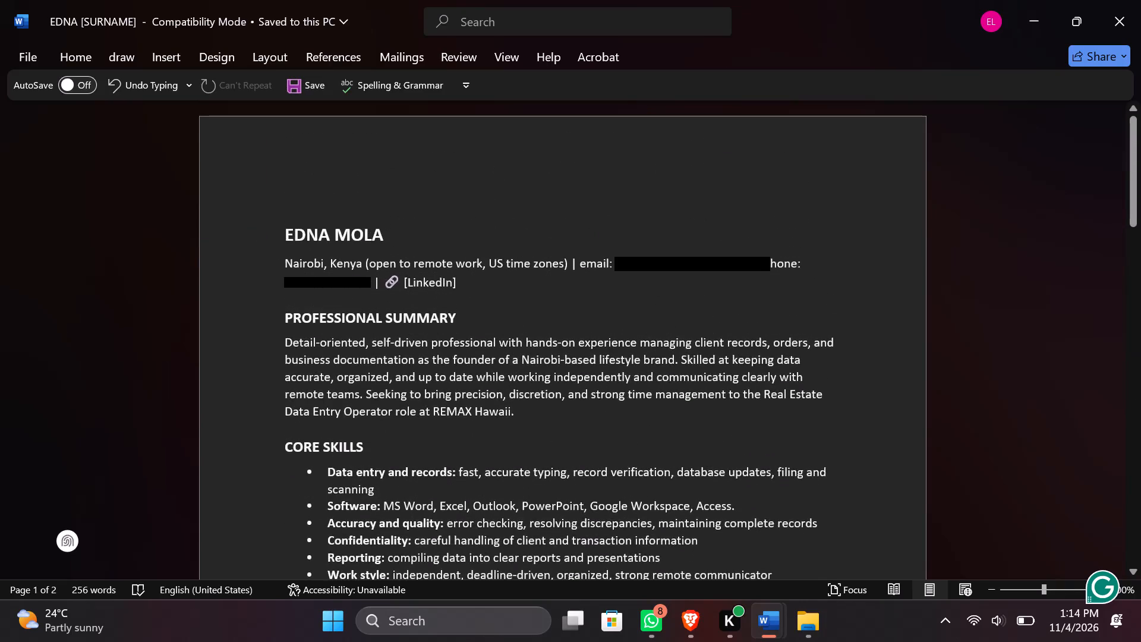
scroll(373, 275, down, 3)
triple_click(308, 90)
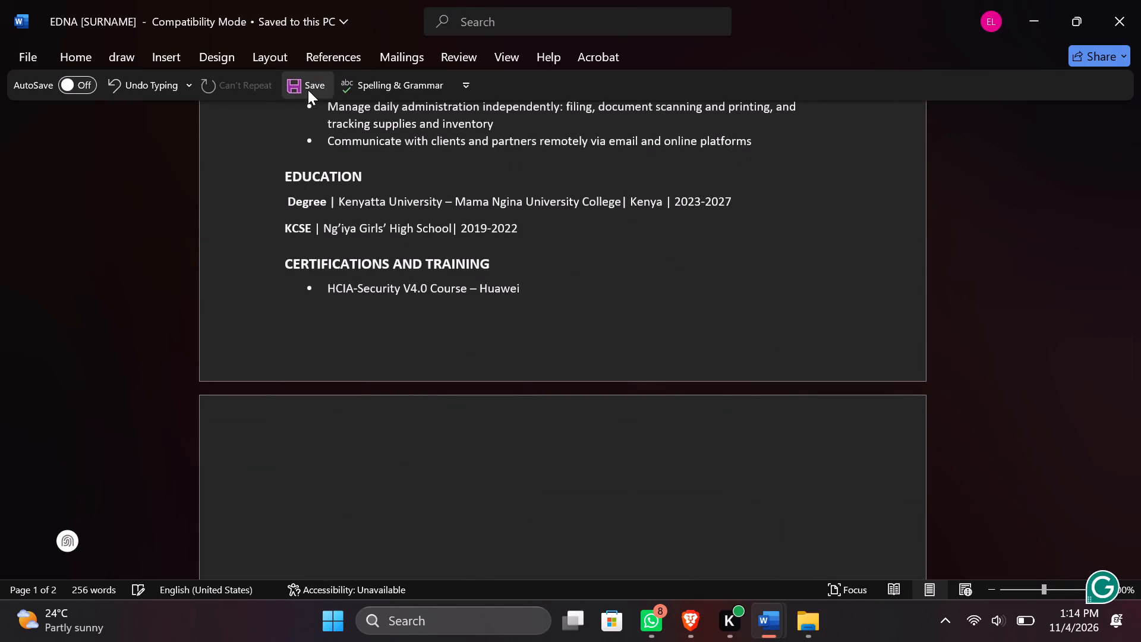
triple_click(308, 90)
triple_click(308, 90)
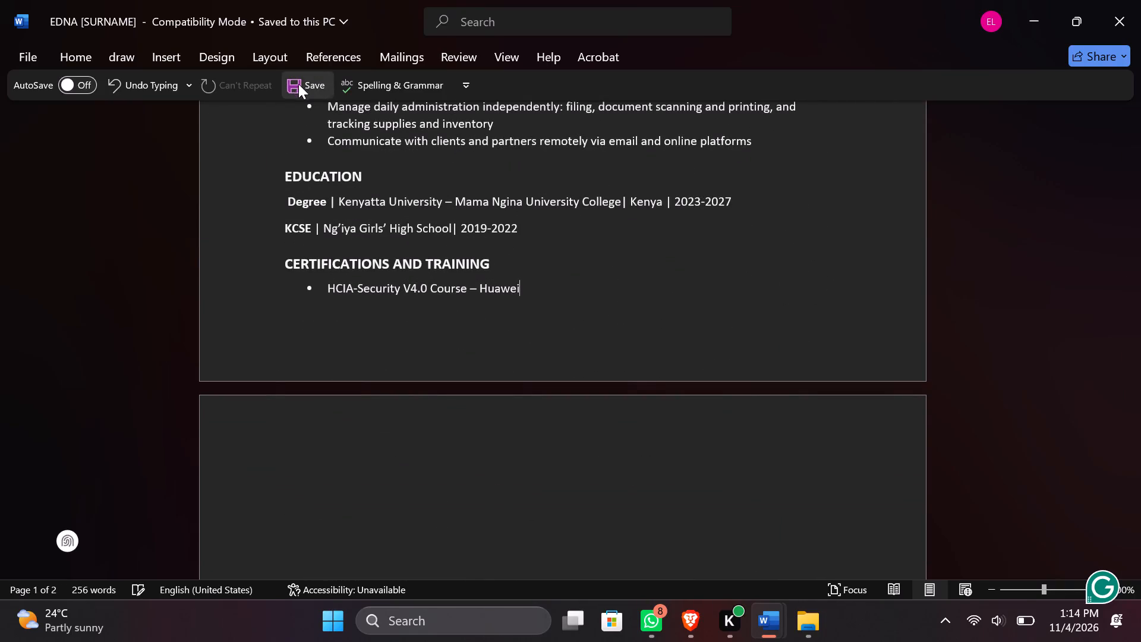
triple_click(296, 80)
triple_click(296, 80)
triple_click(296, 80)
triple_click(296, 80)
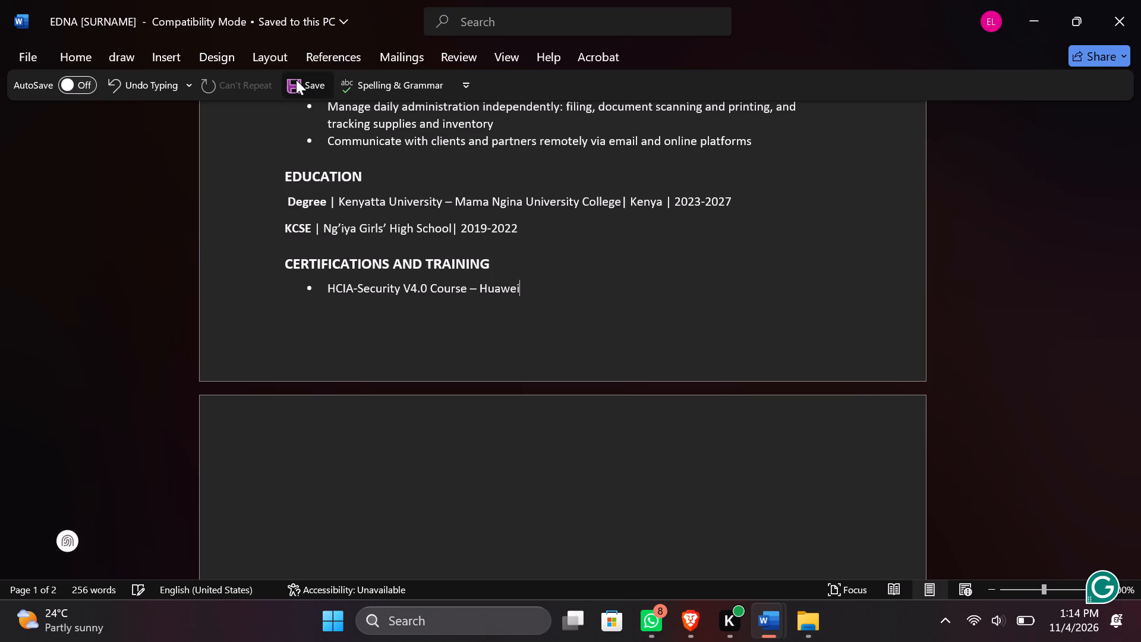
triple_click(296, 80)
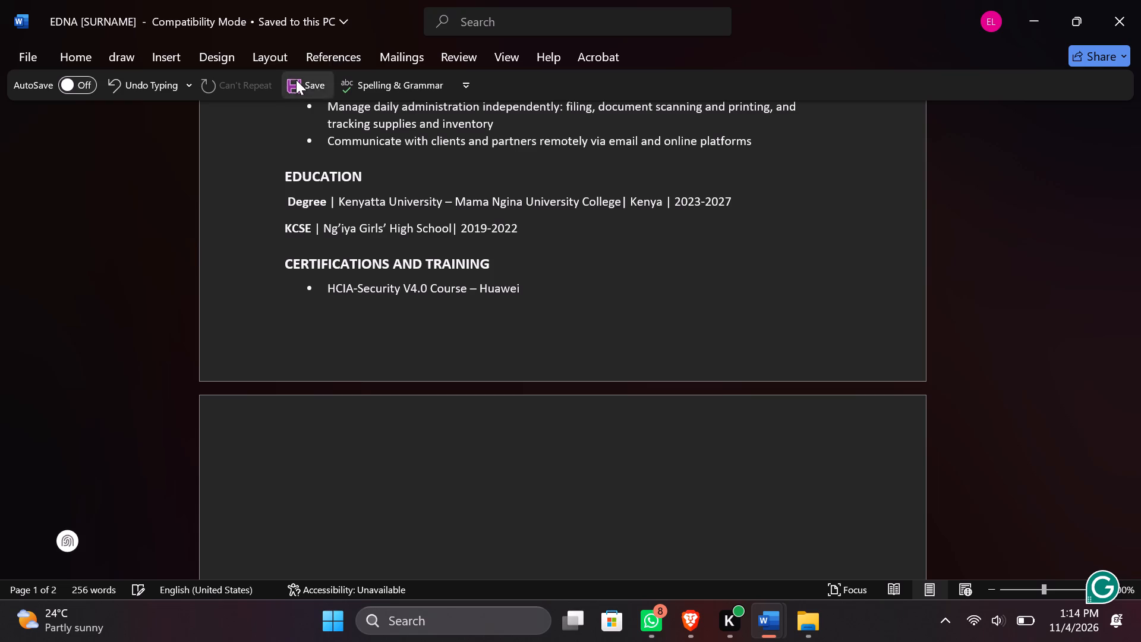